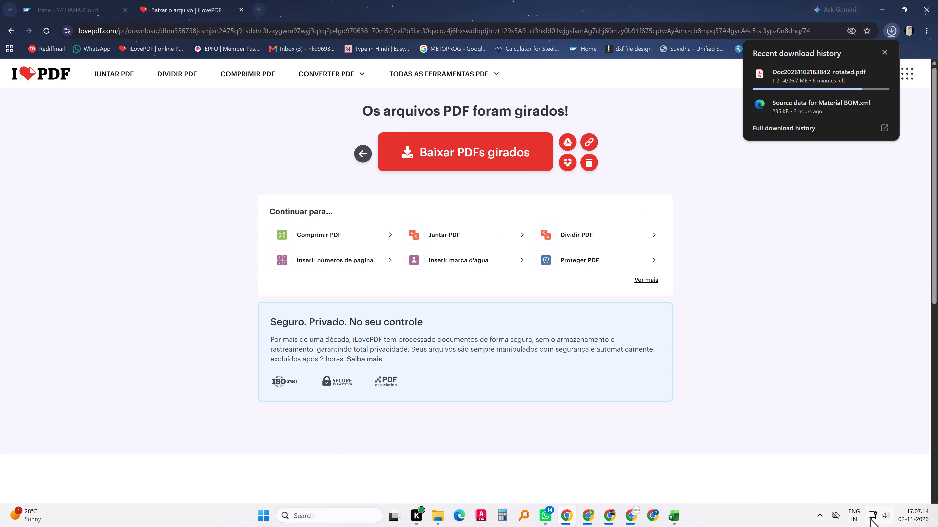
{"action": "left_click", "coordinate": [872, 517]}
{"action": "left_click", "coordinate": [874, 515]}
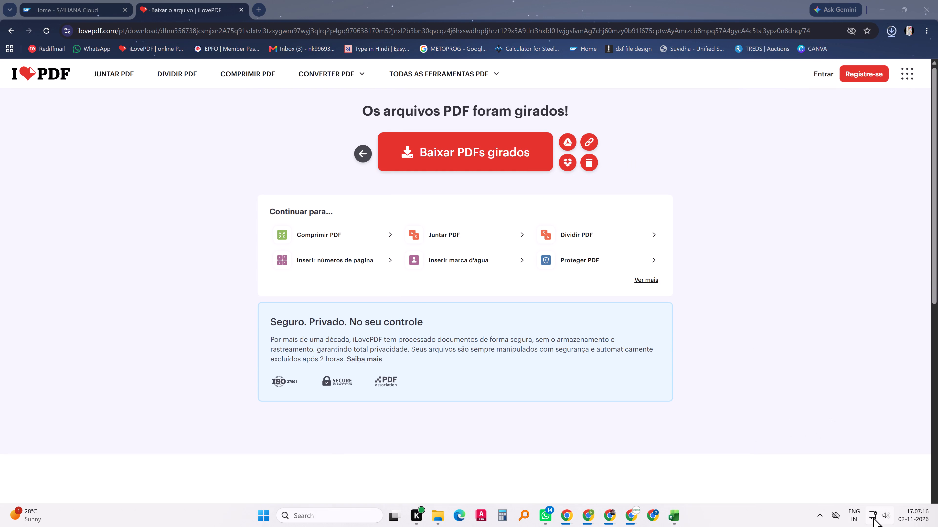
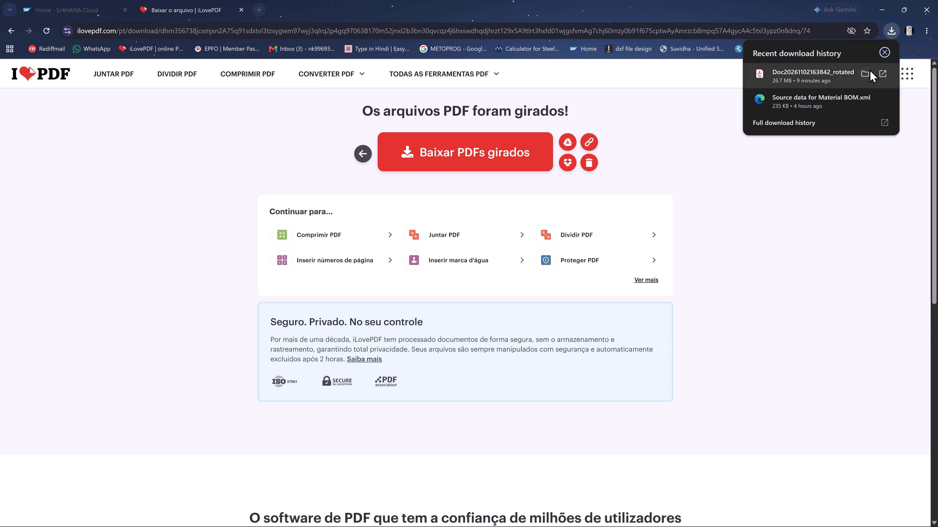
{"action": "left_click", "coordinate": [866, 71]}
{"action": "left_click_drag", "start_coordinate": [739, 28], "coordinate": [266, 34]}
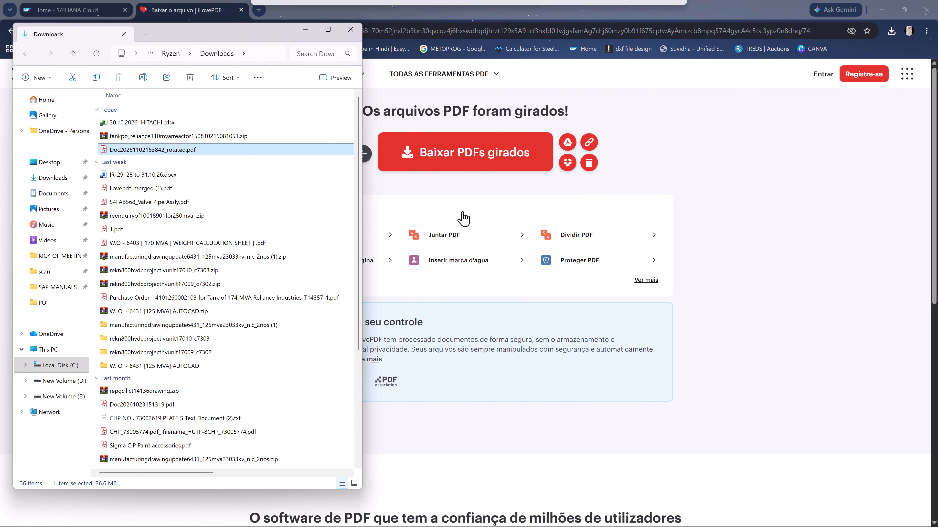
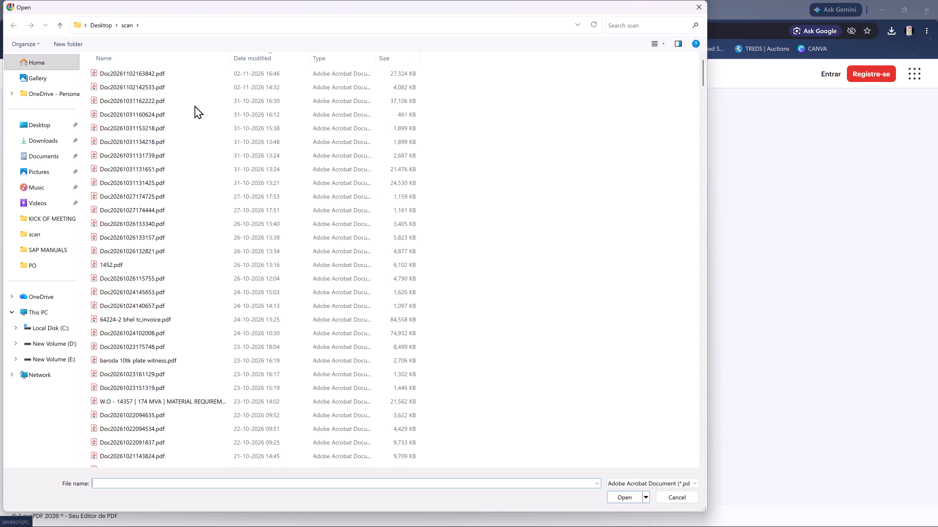
{"action": "left_click", "coordinate": [49, 141]}
{"action": "left_click", "coordinate": [184, 88]}
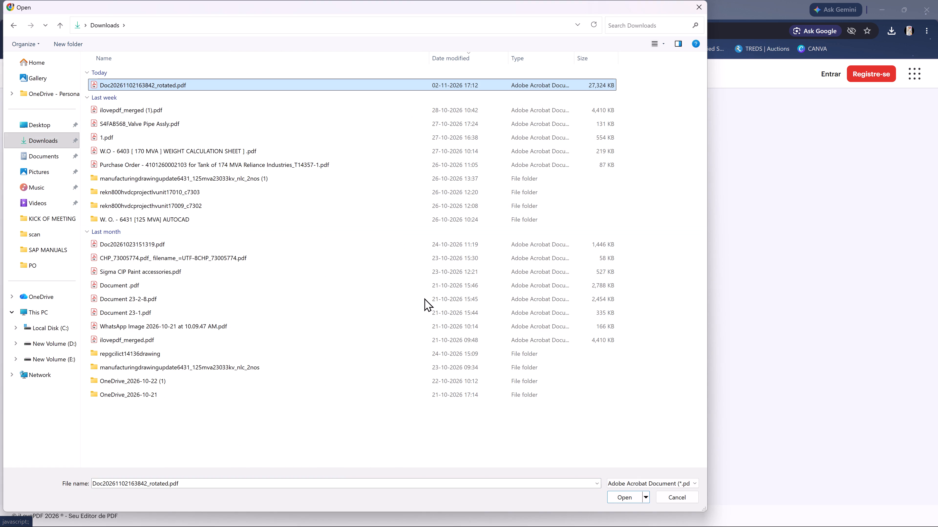
{"action": "left_click", "coordinate": [624, 498]}
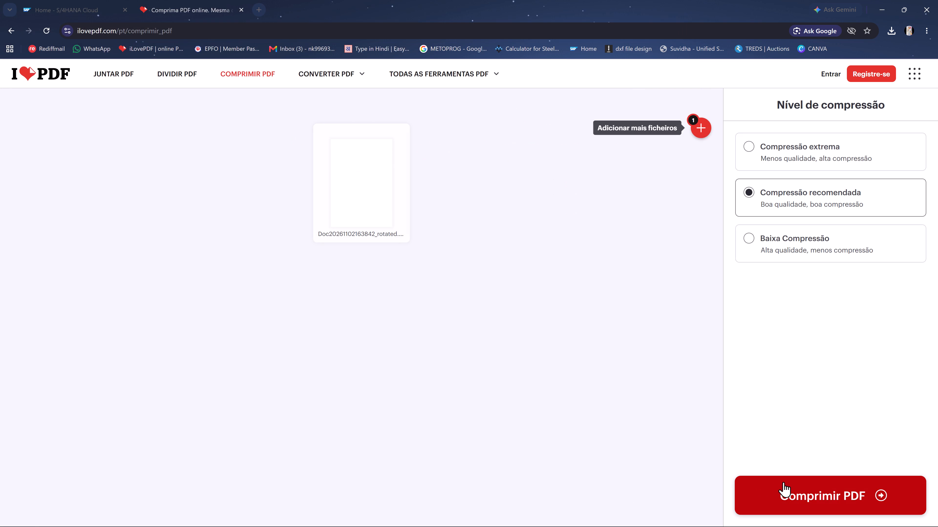
{"action": "left_click", "coordinate": [803, 494]}
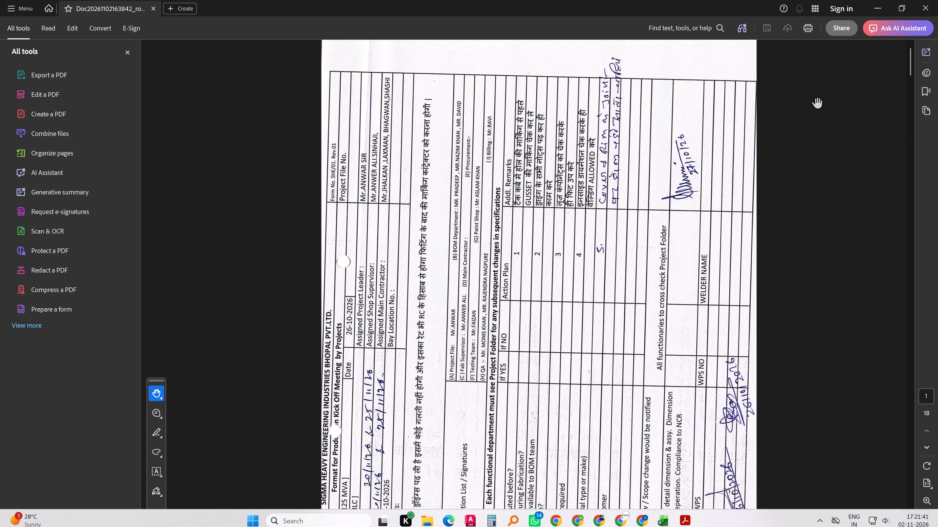
Close the PDF open in Acrobat and show the downloaded compressed file in its Downloads folder.
{"action": "left_click", "coordinate": [935, 10]}
{"action": "left_click", "coordinate": [864, 55]}
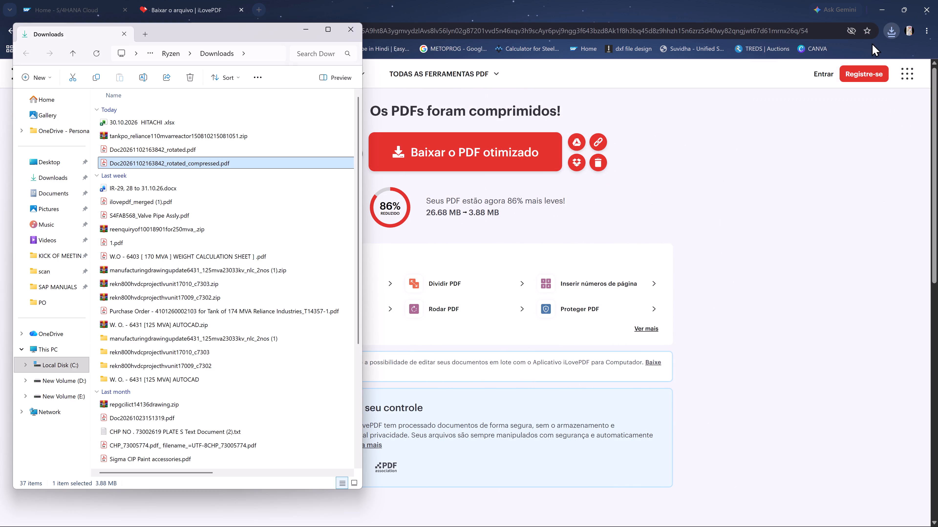
{"action": "left_click", "coordinate": [156, 146]}
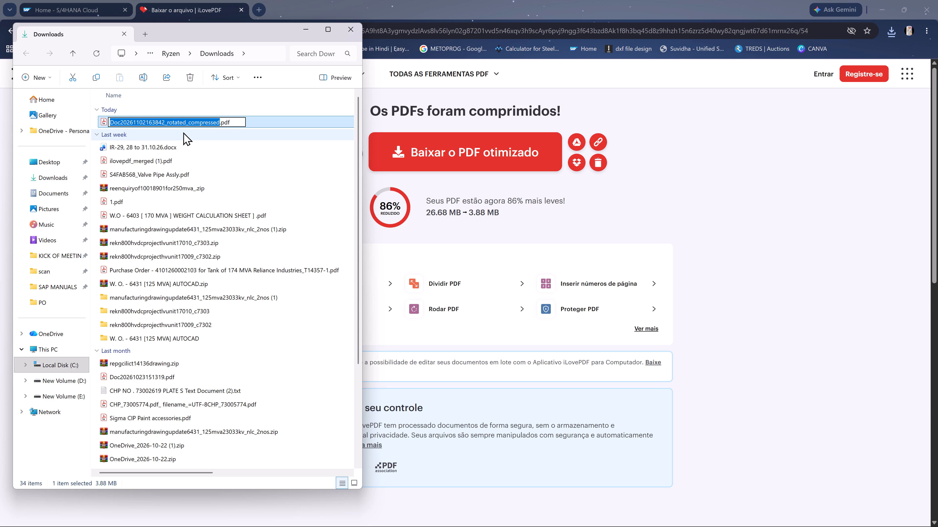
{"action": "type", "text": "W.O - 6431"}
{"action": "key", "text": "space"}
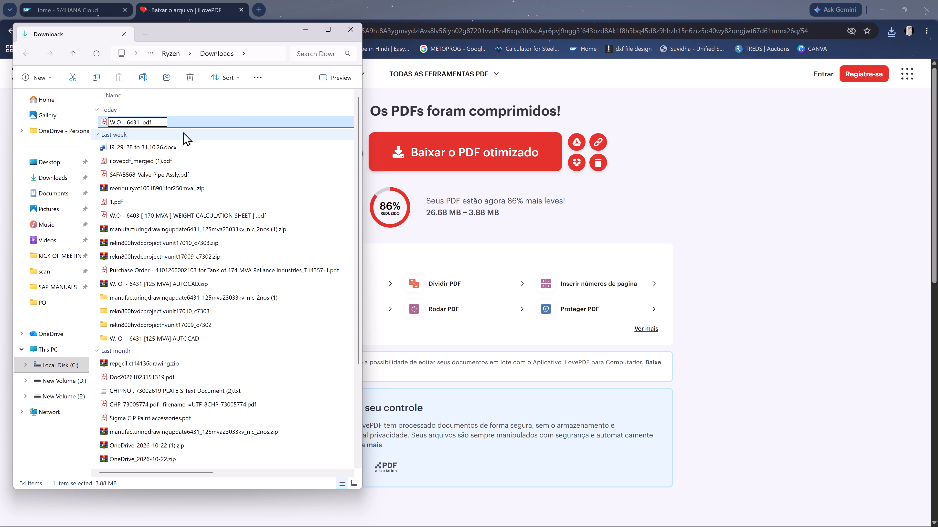
Complete the compressed PDF's file name so that it reads "W.O - 6431_1 & 2 [ 125 MVA ] MATERIAL REQUIREMENT".
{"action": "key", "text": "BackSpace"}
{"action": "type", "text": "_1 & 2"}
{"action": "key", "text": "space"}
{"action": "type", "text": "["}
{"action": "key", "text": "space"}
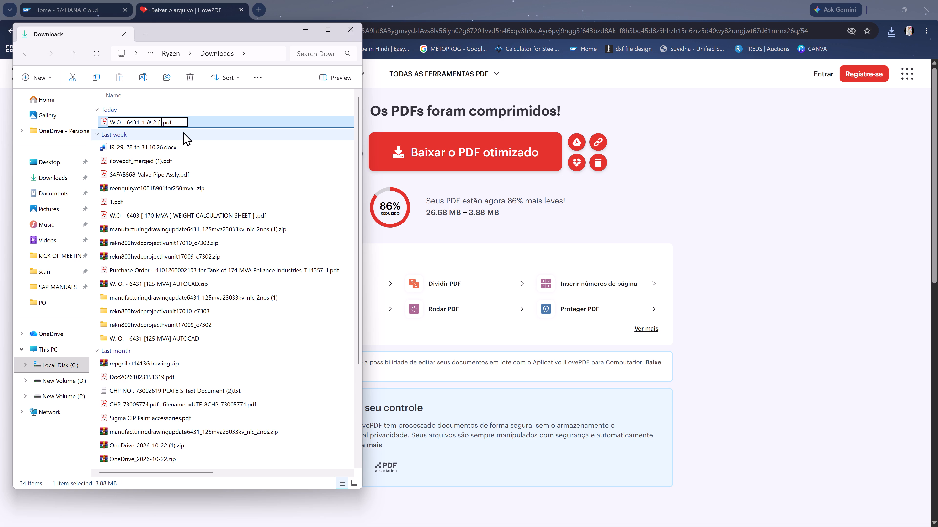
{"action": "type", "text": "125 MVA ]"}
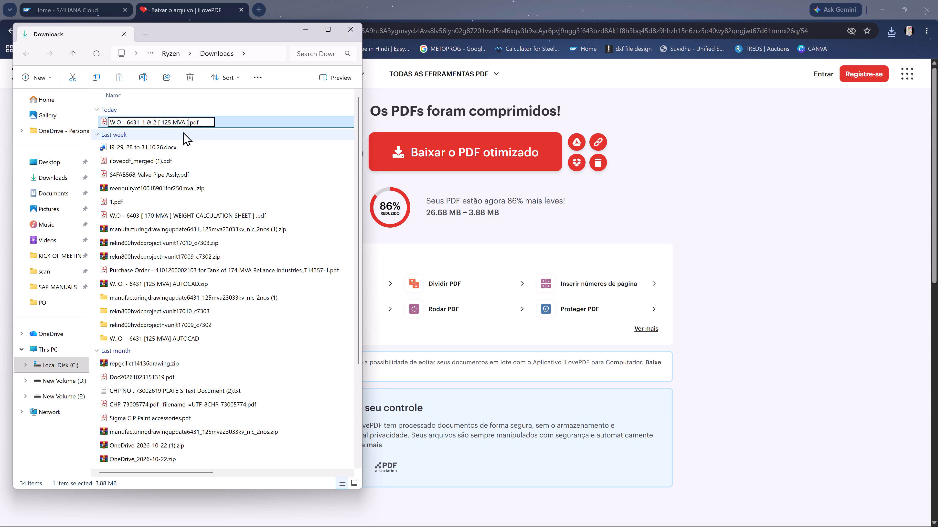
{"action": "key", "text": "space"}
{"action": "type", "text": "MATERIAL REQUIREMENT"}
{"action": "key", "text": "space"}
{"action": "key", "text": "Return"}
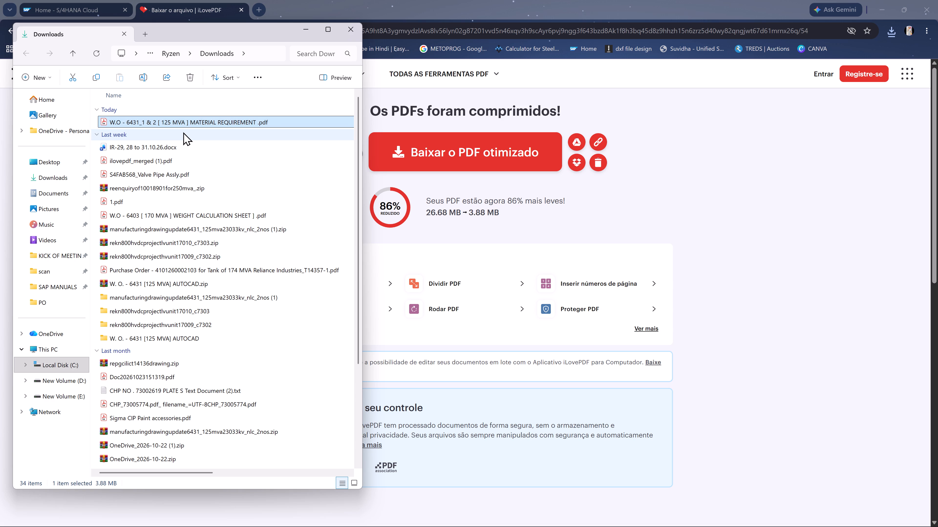
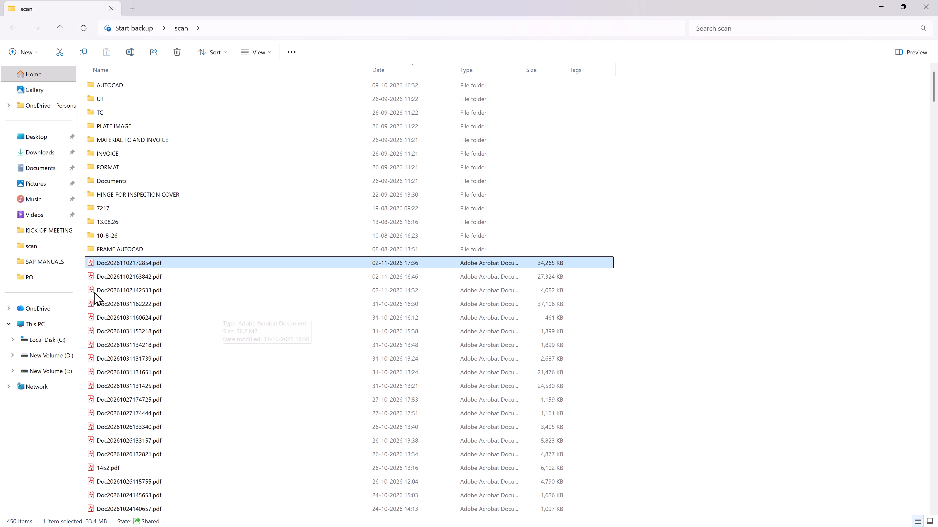
Copy the file name of the W.O - 6431 [ 125 MVA ] material requirement PDF in the Downloads folder.
{"action": "left_click", "coordinate": [37, 152]}
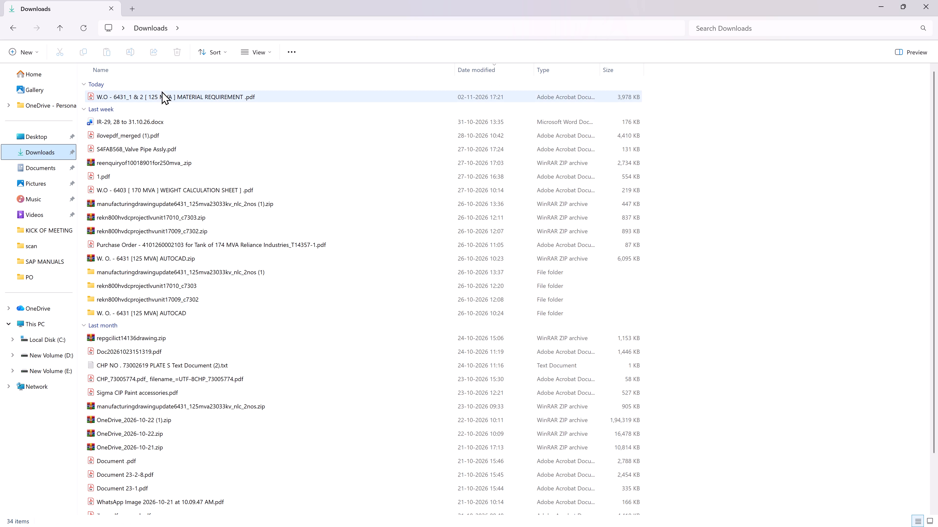
{"action": "left_click", "coordinate": [154, 96]}
{"action": "key", "text": "F2"}
{"action": "key", "text": "ctrl+c"}
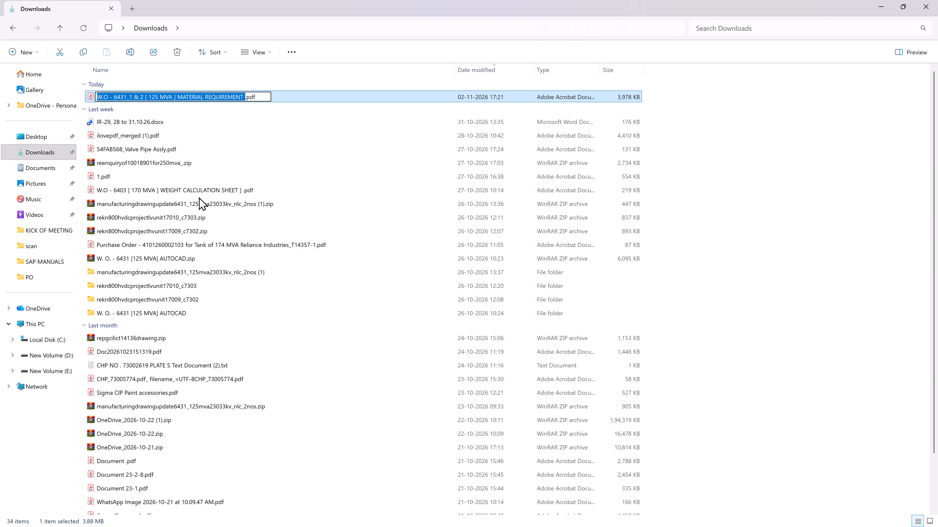
Rename Doc20261102172854.pdf in the Desktop's scan folder as "W.O - 6431_1 & 2 [ 110 MVA ] MATERIAL REQUIREMENT", reusing the copied name.
{"action": "left_click", "coordinate": [32, 136]}
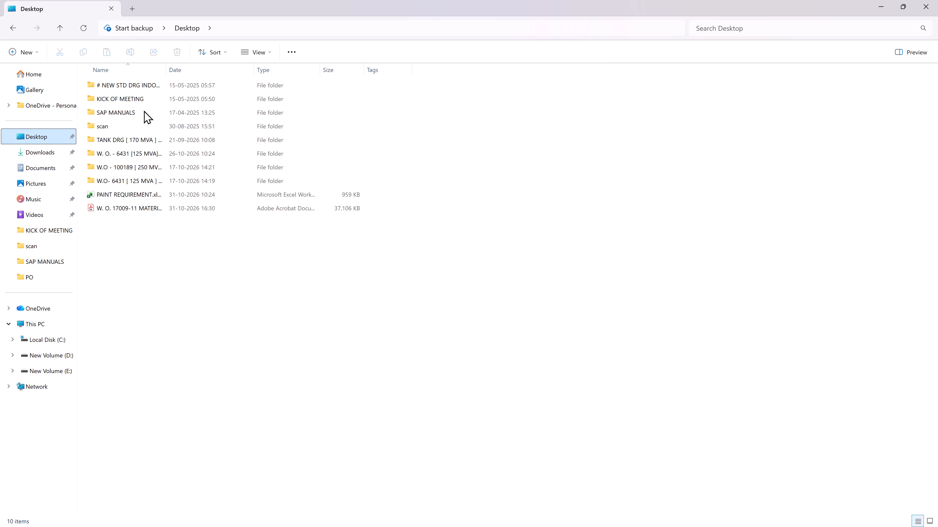
{"action": "double_click", "coordinate": [124, 131]}
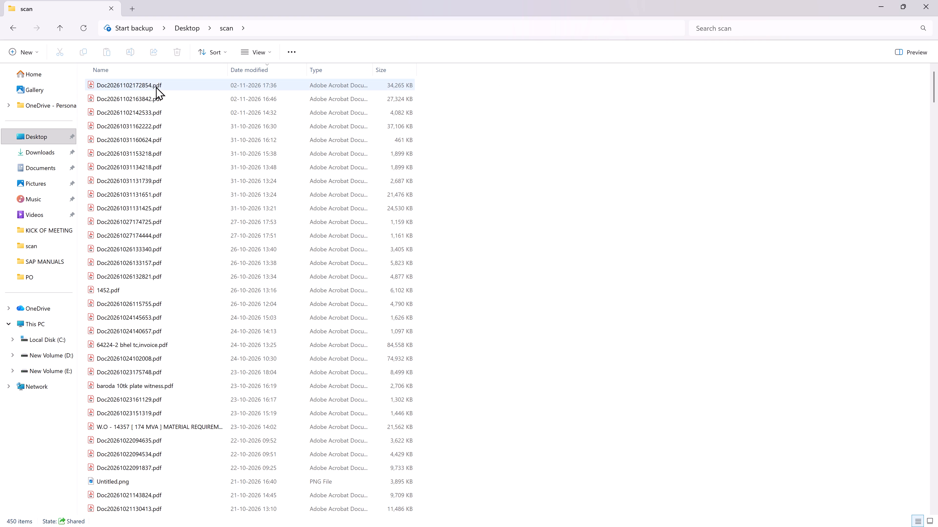
{"action": "left_click", "coordinate": [156, 86]}
{"action": "key", "text": "F2"}
{"action": "key", "text": "ctrl+v"}
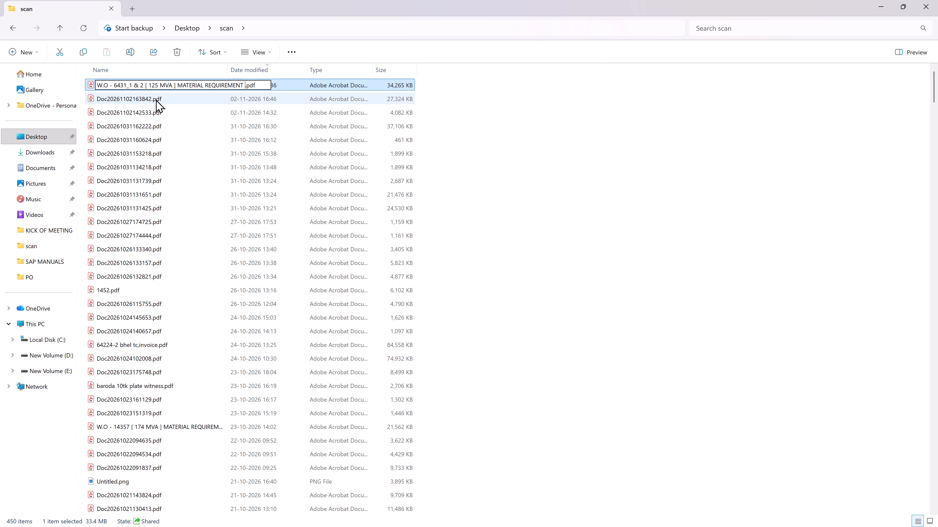
{"action": "left_click", "coordinate": [156, 85]}
{"action": "key", "text": "Delete"}
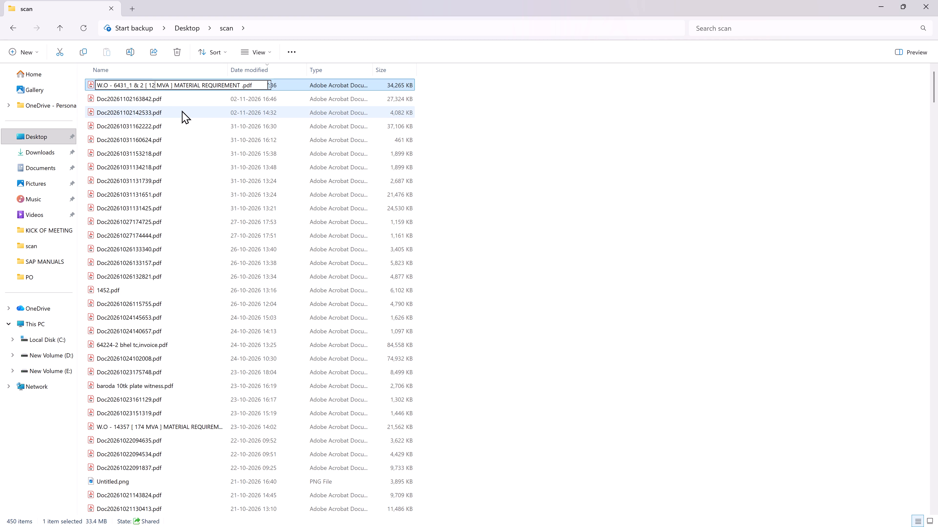
{"action": "key", "text": "BackSpace"}
{"action": "key", "text": "BackSpace"}
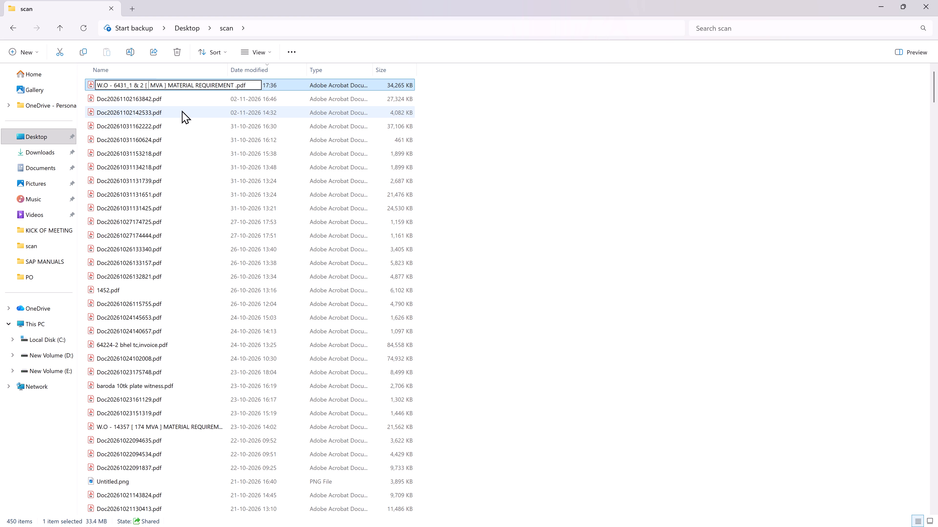
{"action": "type", "text": "11"}
{"action": "key", "text": "BackSpace"}
{"action": "key", "text": "BackSpace"}
{"action": "type", "text": "110"}
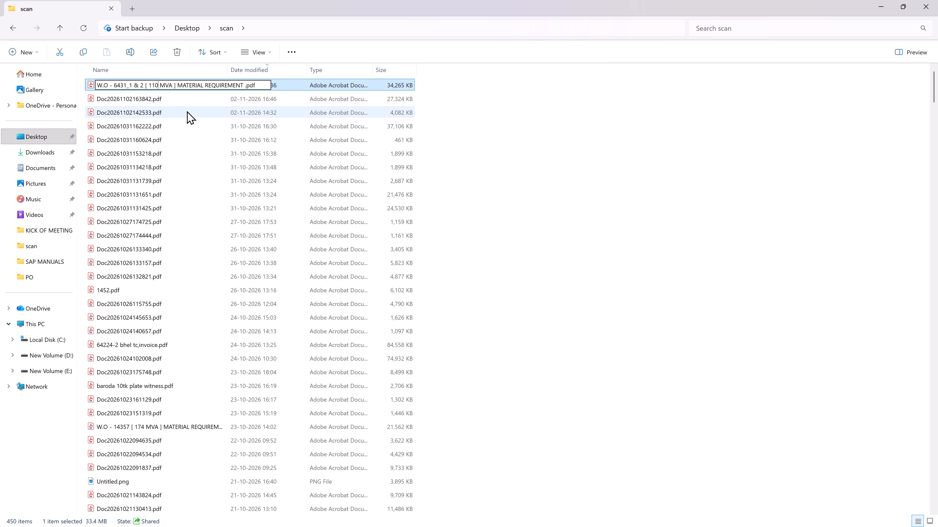
Switch to Everything, search for 15081 and look through the matching folders and files.
{"action": "left_click", "coordinate": [520, 517]}
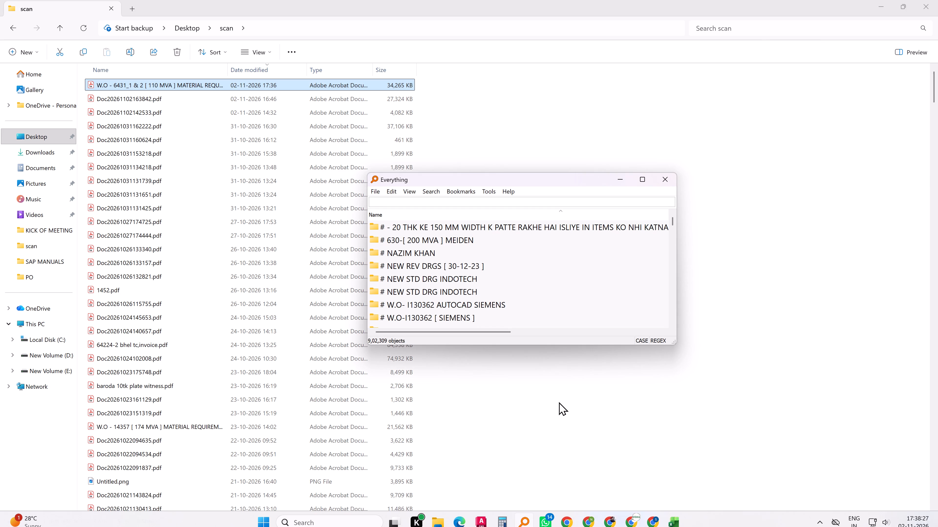
{"action": "type", "text": "15081"}
{"action": "key", "text": "Return"}
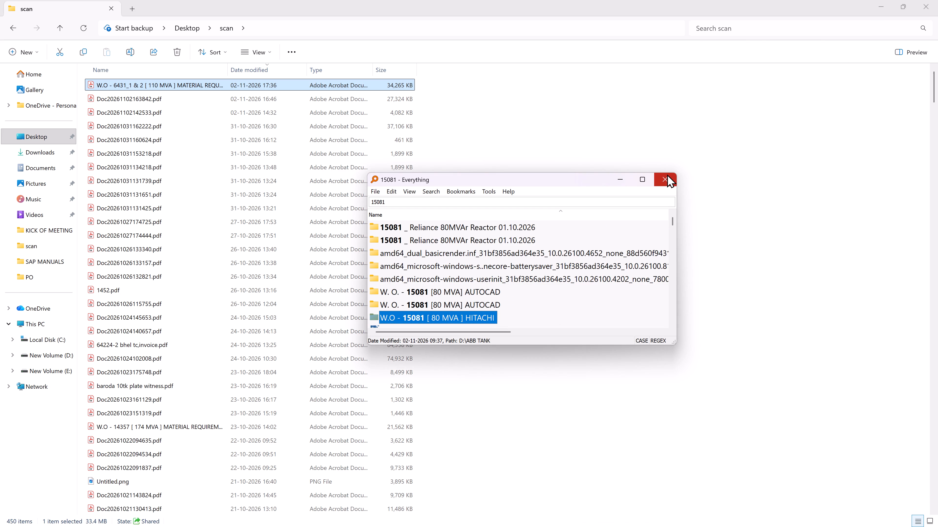
{"action": "scroll", "coordinate": [551, 299], "scroll_direction": "down", "scroll_amount": 1}
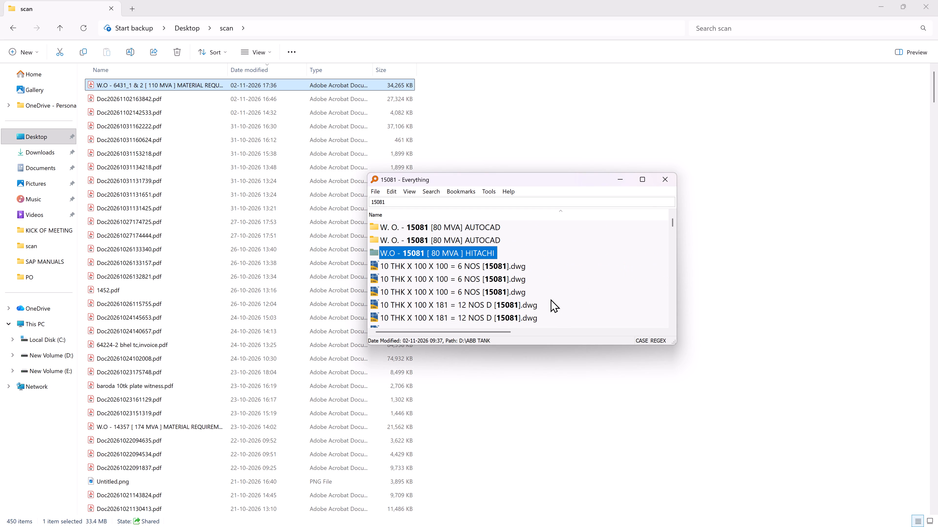
{"action": "scroll", "coordinate": [551, 299], "scroll_direction": "down", "scroll_amount": 1}
{"action": "scroll", "coordinate": [493, 293], "scroll_direction": "up", "scroll_amount": 8}
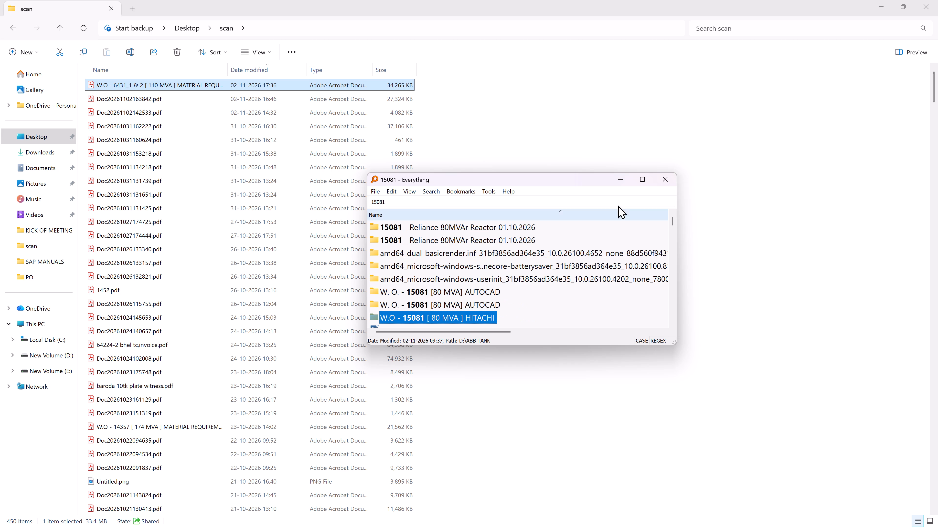
Close the file search and rename the W.O - 6431_1 & 2 PDF in scan as "W.O - 15081_2 & 5 [ 110 MVA ] MATERIAL REQUIREMENT".
{"action": "left_click", "coordinate": [664, 176]}
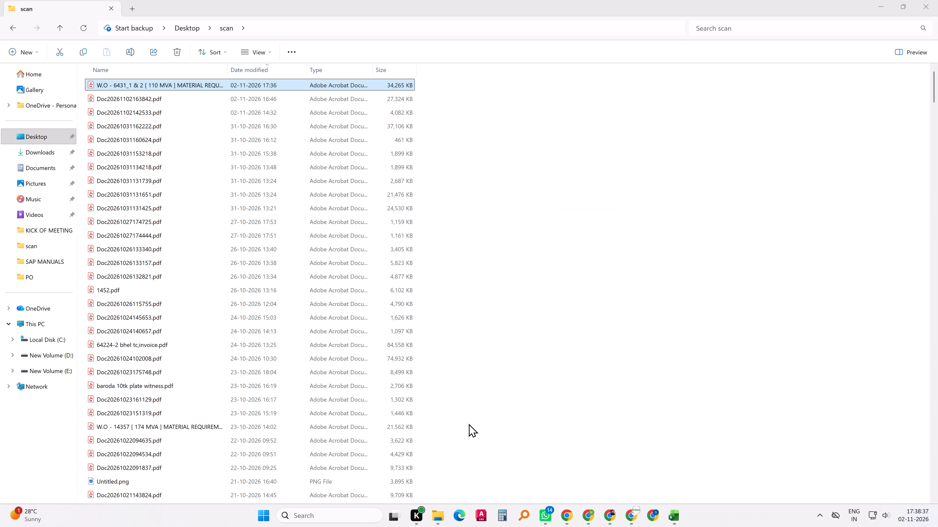
{"action": "left_click", "coordinate": [143, 83]}
{"action": "key", "text": "F2"}
{"action": "left_click", "coordinate": [113, 86]}
{"action": "key", "text": "Right"}
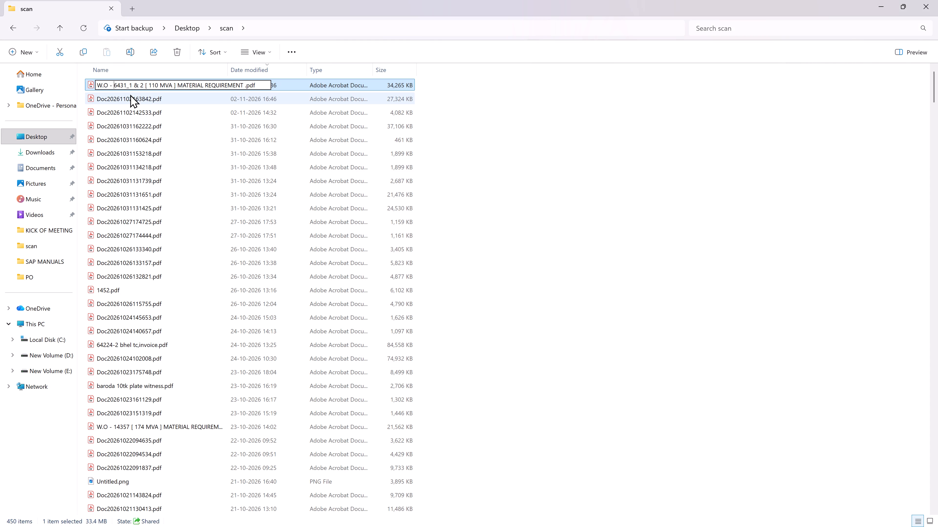
{"action": "key", "text": "Delete"}
{"action": "key", "text": "Delete"}
{"action": "key", "text": "Delete"}
{"action": "key", "text": "Delete"}
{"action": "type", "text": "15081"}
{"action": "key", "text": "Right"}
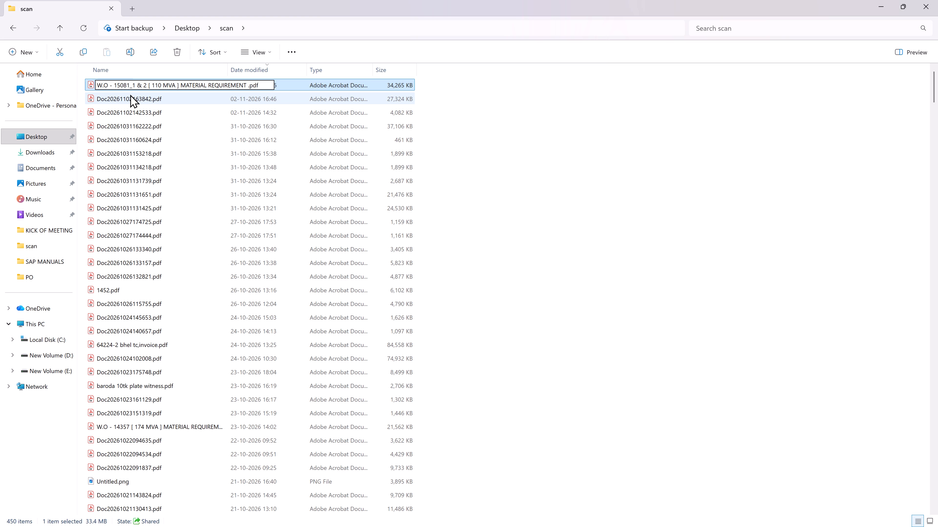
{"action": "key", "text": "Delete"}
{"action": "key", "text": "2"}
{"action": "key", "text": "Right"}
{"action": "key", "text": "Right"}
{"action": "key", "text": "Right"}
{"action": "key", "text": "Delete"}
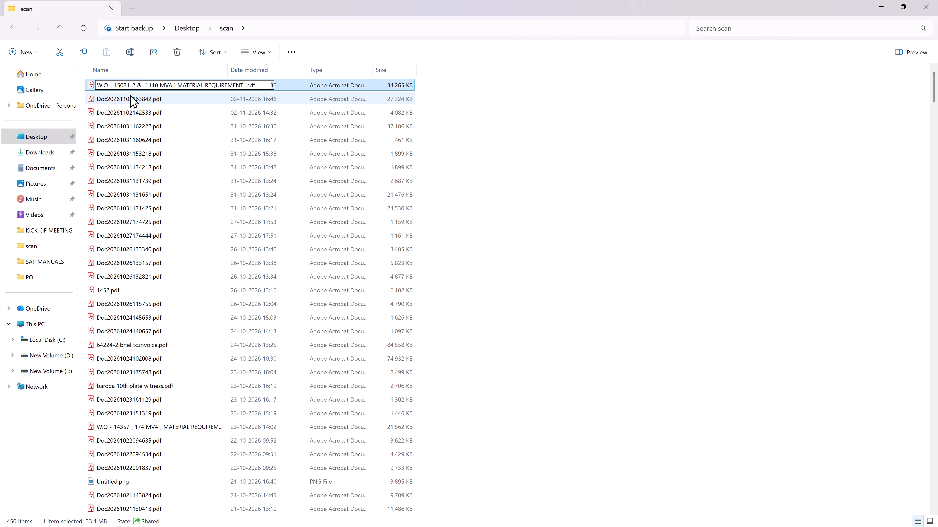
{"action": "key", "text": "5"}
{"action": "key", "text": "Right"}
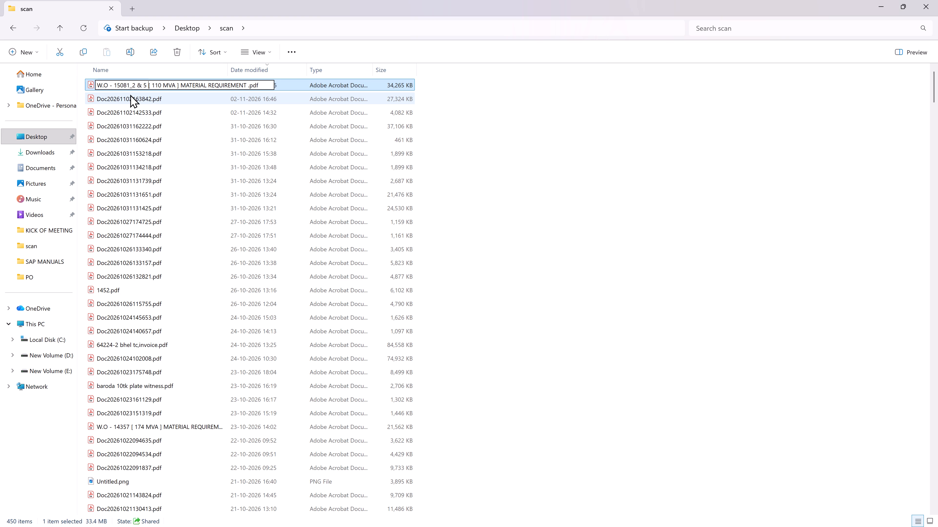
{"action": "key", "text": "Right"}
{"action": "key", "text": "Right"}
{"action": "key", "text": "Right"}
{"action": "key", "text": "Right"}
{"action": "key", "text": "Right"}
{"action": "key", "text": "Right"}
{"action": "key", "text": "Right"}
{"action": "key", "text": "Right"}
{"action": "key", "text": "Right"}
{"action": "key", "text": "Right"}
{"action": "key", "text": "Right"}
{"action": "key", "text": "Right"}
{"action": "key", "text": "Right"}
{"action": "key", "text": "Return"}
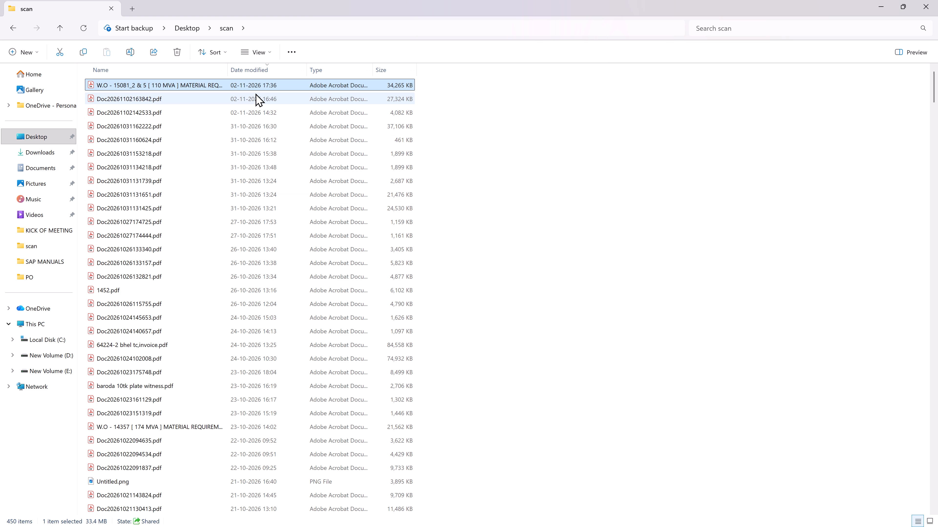
Restore the scan folder window to a smaller size and place it beside the Gmail reply draft.
{"action": "left_click", "coordinate": [903, 7]}
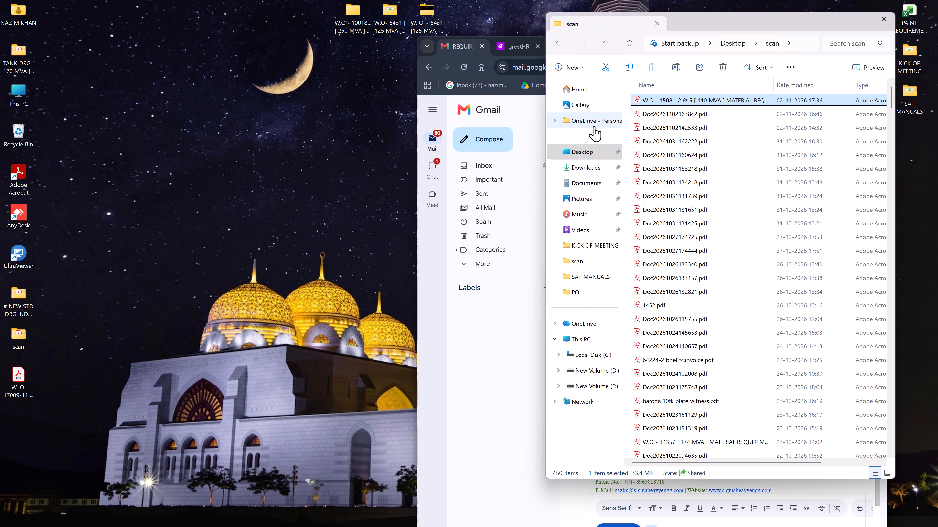
{"action": "left_click_drag", "start_coordinate": [778, 22], "coordinate": [295, 53]}
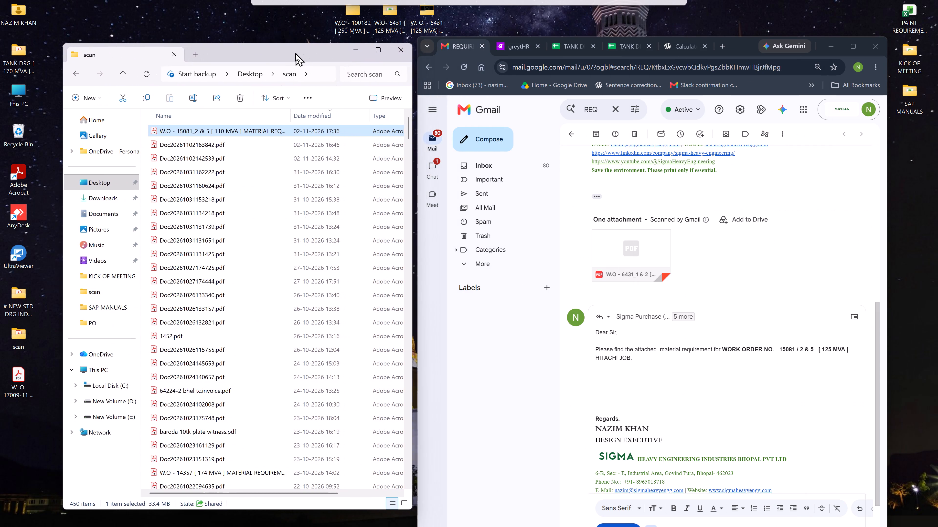
{"action": "left_click_drag", "start_coordinate": [295, 53], "coordinate": [283, 44]}
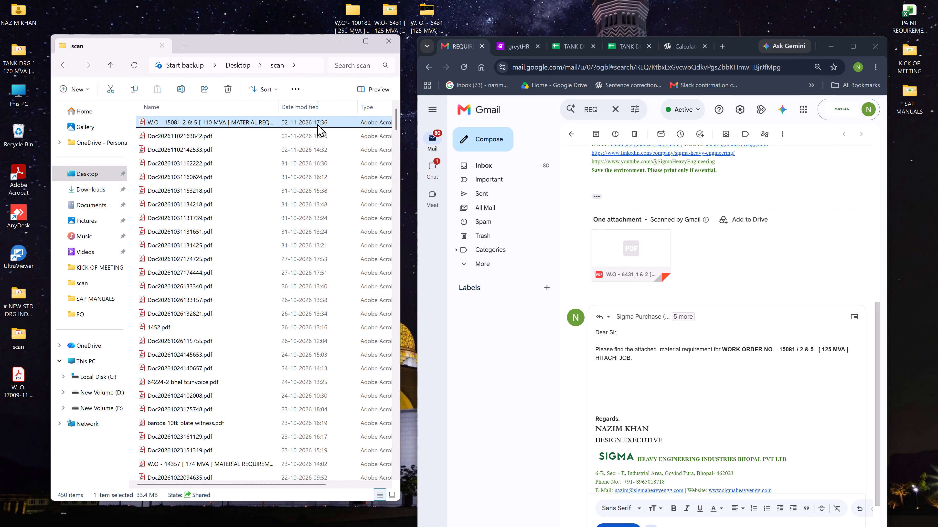
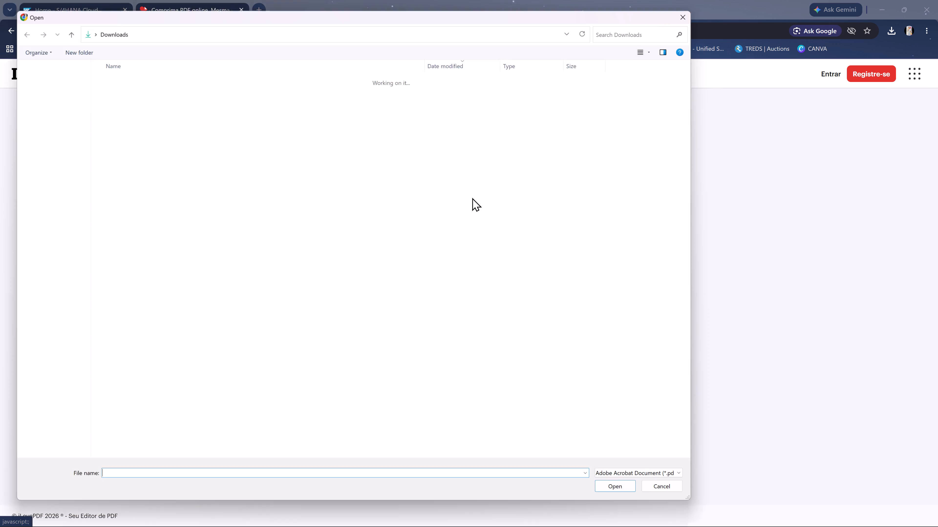
Load the W.O - 15081_2 & 5 [ 110 MVA ] material requirement PDF from the Desktop's scan folder into the PDF compressor.
{"action": "left_click", "coordinate": [43, 127]}
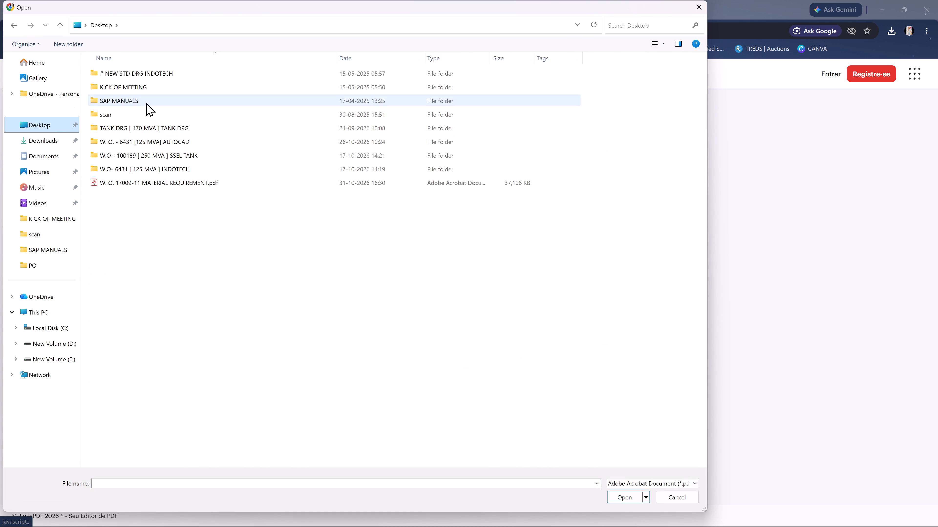
{"action": "double_click", "coordinate": [133, 118]}
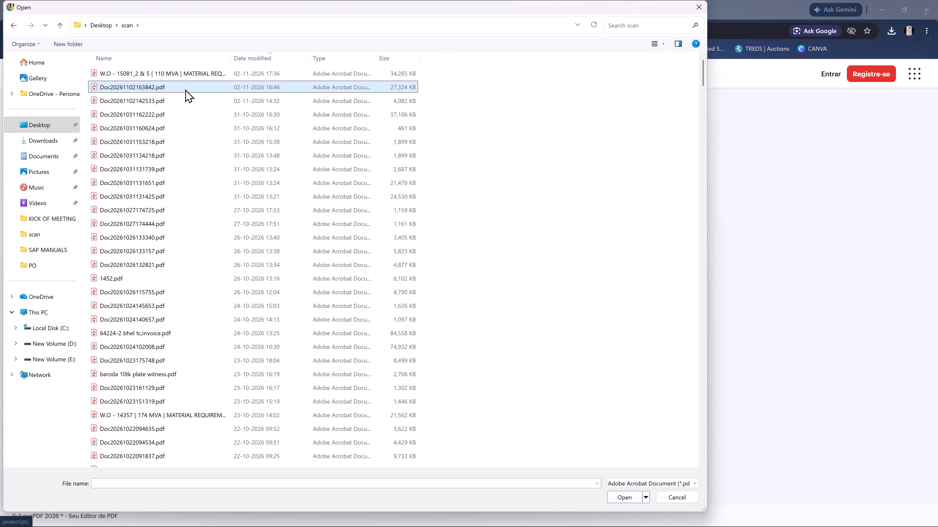
{"action": "left_click", "coordinate": [185, 89]}
{"action": "left_click", "coordinate": [190, 77]}
{"action": "left_click", "coordinate": [614, 494]}
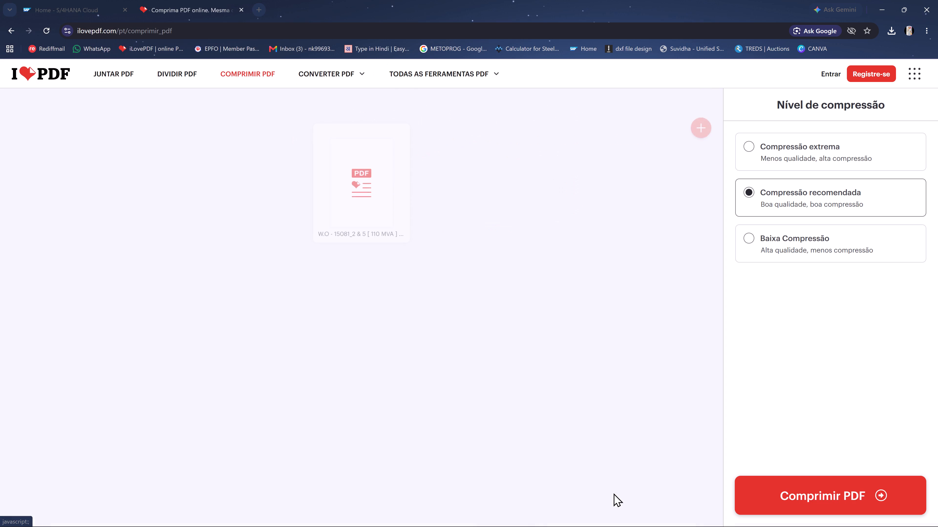
Compress the W.O - 15081_2 & 5 PDF at the recommended level, close its opened copy and show the downloaded file in its folder.
{"action": "left_click", "coordinate": [842, 496]}
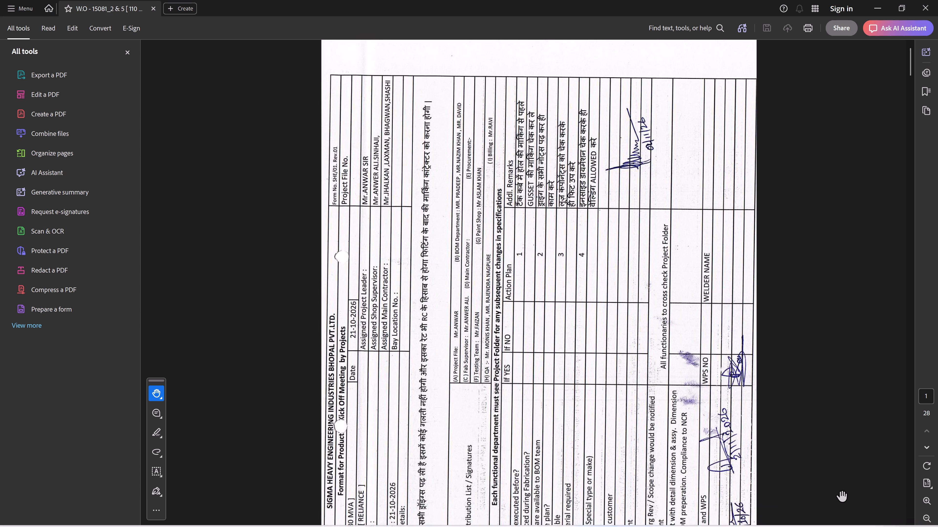
{"action": "left_click", "coordinate": [937, 0]}
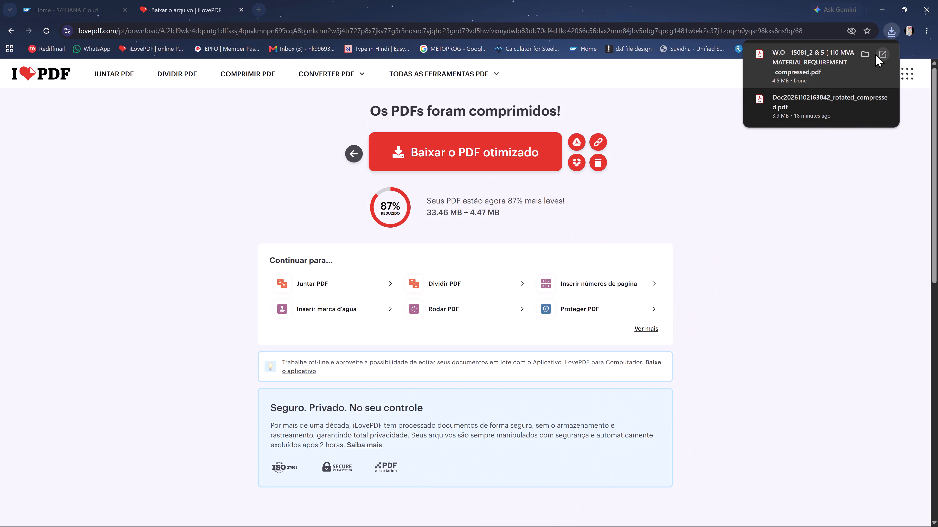
{"action": "left_click", "coordinate": [865, 57]}
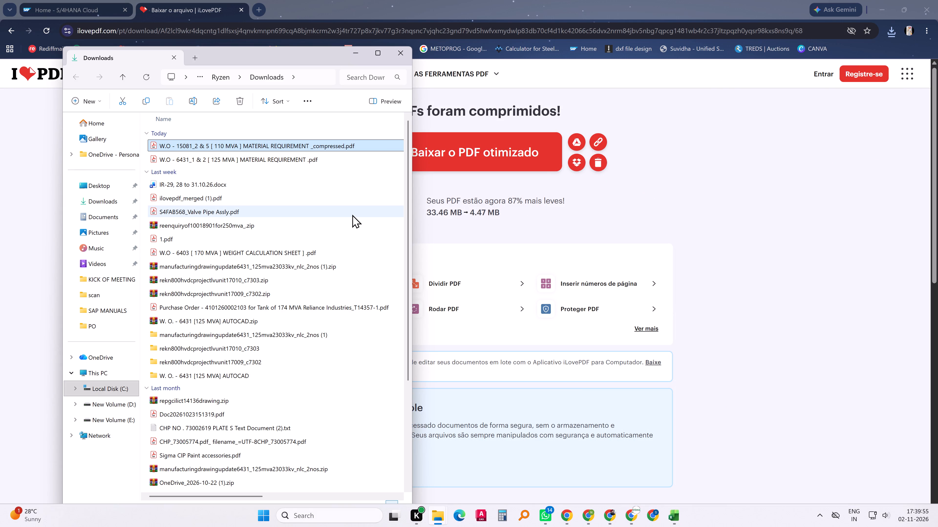
Delete the W.O - 6431_1 & 2 [ 125 MVA ] MATERIAL REQUIREMENT PDF from the Downloads folder.
{"action": "left_click", "coordinate": [252, 159]}
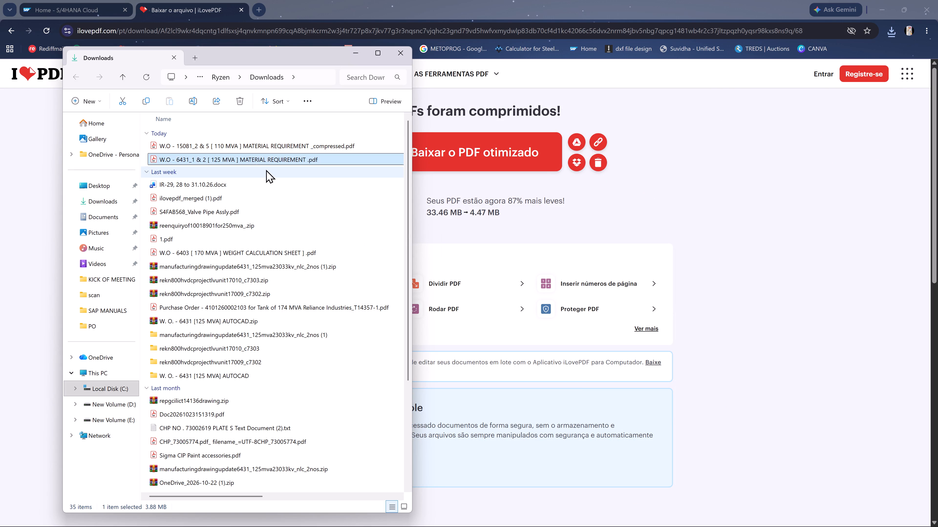
{"action": "key", "text": "Delete"}
Remove the word "compressed" from the file name of the W.O - 15081_2 & 5 [ 110 MVA ] material requirement PDF in Downloads.
{"action": "left_click", "coordinate": [256, 146]}
{"action": "key", "text": "F2"}
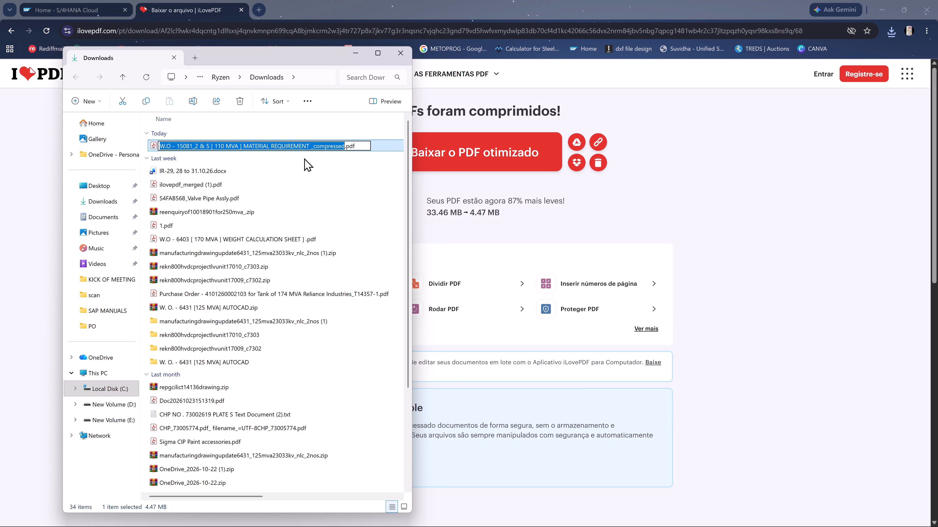
{"action": "left_click", "coordinate": [314, 147]}
{"action": "key", "text": "Delete"}
{"action": "key", "text": "Delete"}
{"action": "key", "text": "Delete"}
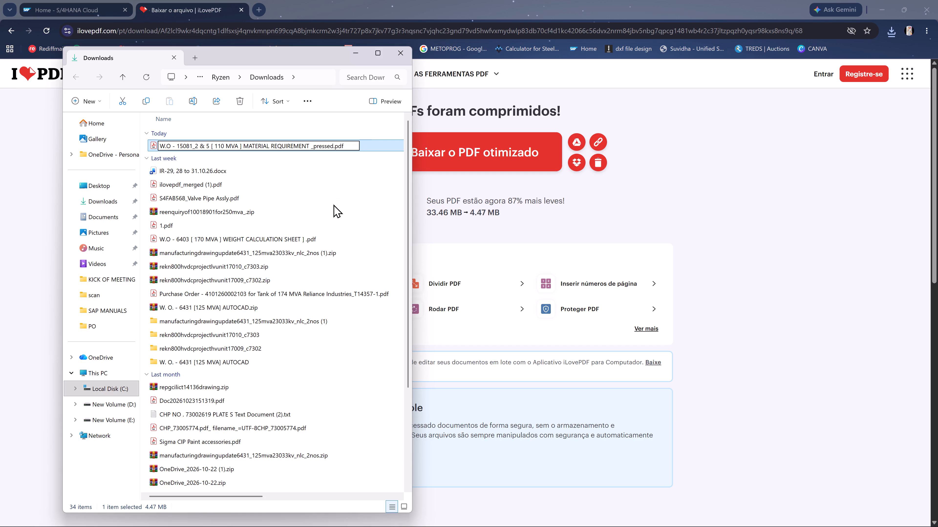
{"action": "key", "text": "Delete"}
{"action": "key", "text": "Delete"}
{"action": "key", "text": "Delete"}
{"action": "key", "text": "Delete"}
{"action": "key", "text": "Delete"}
{"action": "key", "text": "Delete"}
{"action": "key", "text": "Delete"}
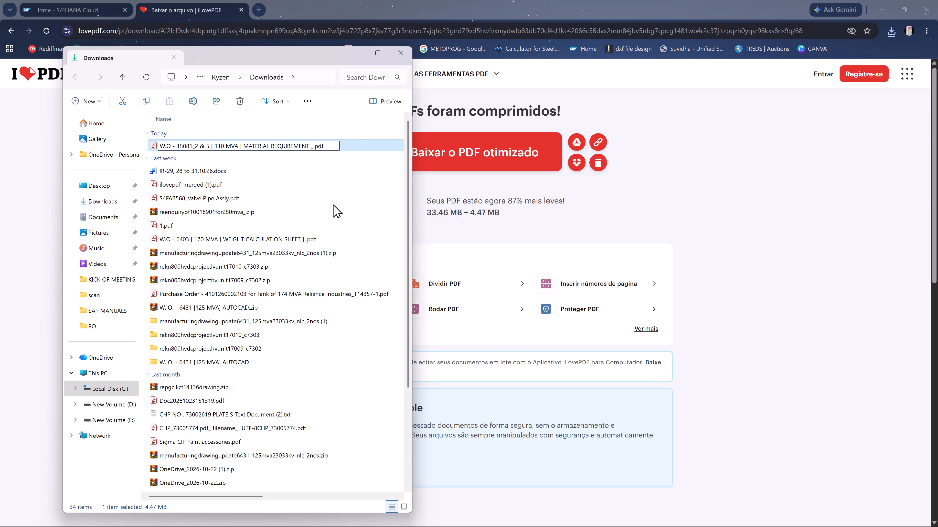
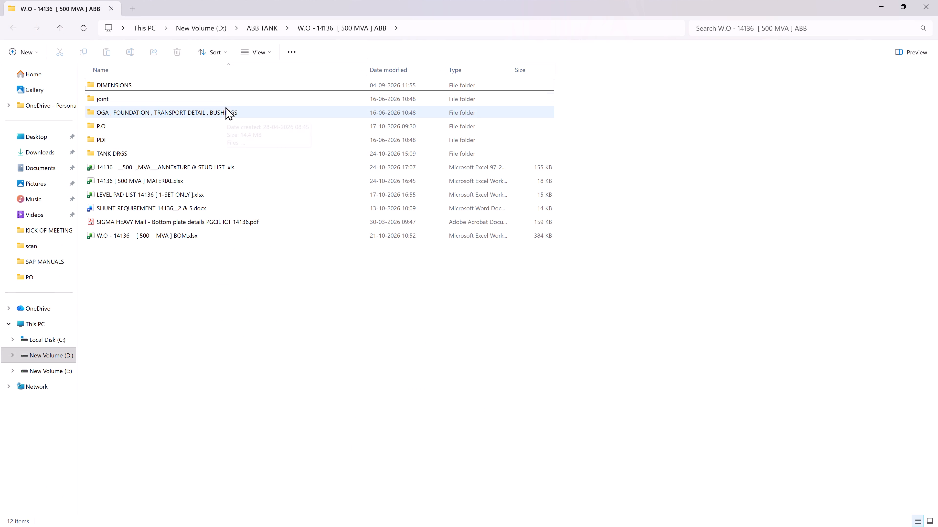
Open the W.O - 14136 [ 500 MVA ] BOM workbook from the work order's ABB TANK folder.
{"action": "double_click", "coordinate": [161, 237]}
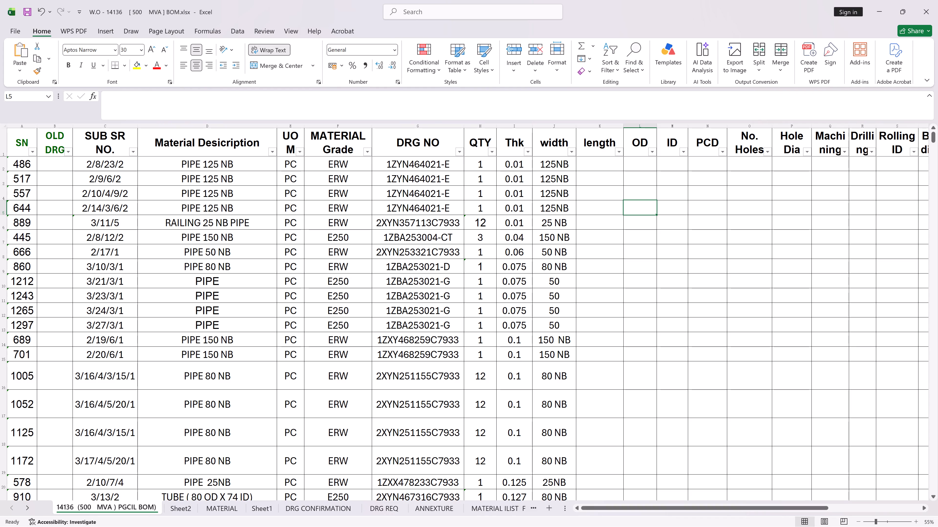
Reset the filter across the whole PGCIL BOM sheet and sort the rows by SN in ascending order.
{"action": "left_click", "coordinate": [3, 125]}
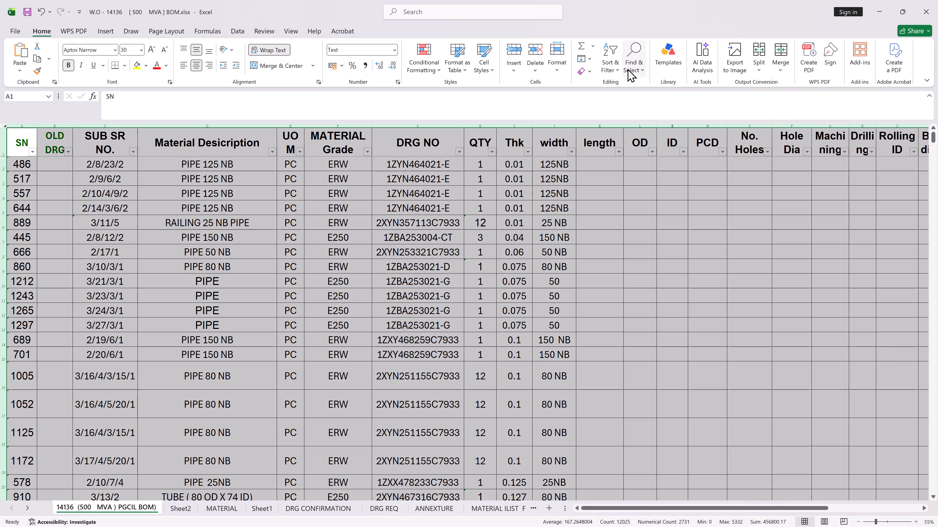
{"action": "left_click", "coordinate": [614, 57]}
{"action": "left_click", "coordinate": [627, 130]}
{"action": "left_click", "coordinate": [610, 61]}
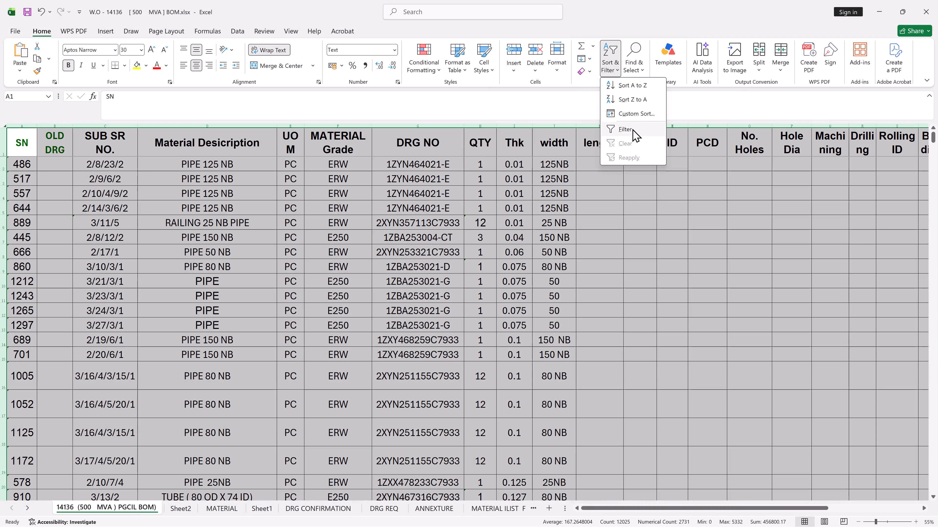
{"action": "left_click", "coordinate": [632, 129]}
{"action": "left_click", "coordinate": [32, 156]}
{"action": "left_click", "coordinate": [33, 153]}
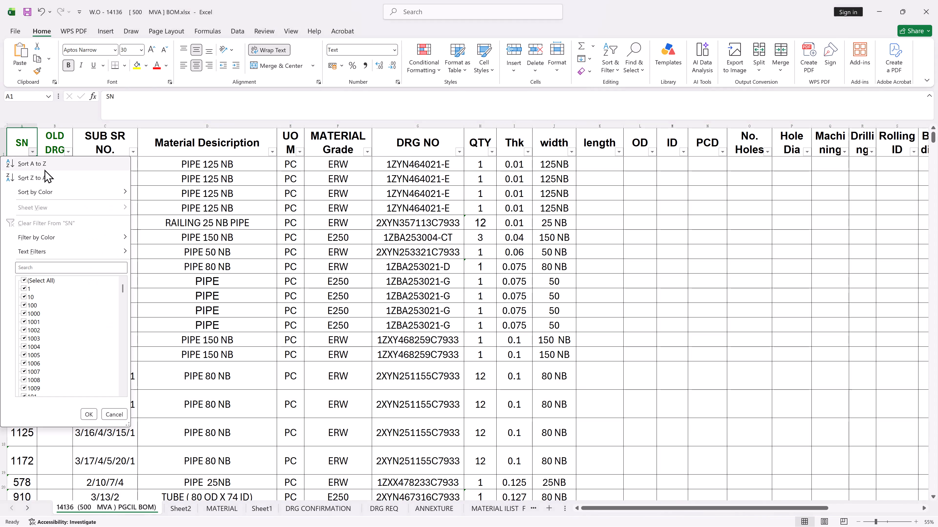
{"action": "left_click", "coordinate": [45, 170]}
Look through the sorted BOM for the SN 1302 flange, sub serial 3/27/6, and select its entire row.
{"action": "scroll", "coordinate": [233, 330], "scroll_direction": "up", "scroll_amount": 5}
{"action": "scroll", "coordinate": [235, 317], "scroll_direction": "down", "scroll_amount": 20}
{"action": "scroll", "coordinate": [235, 317], "scroll_direction": "down", "scroll_amount": 5}
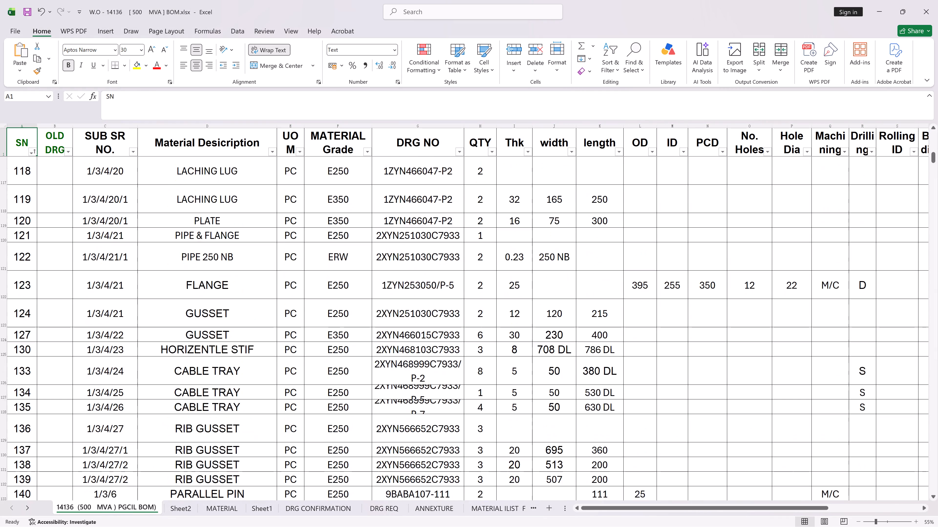
{"action": "scroll", "coordinate": [226, 291], "scroll_direction": "down", "scroll_amount": 20}
{"action": "scroll", "coordinate": [226, 291], "scroll_direction": "down", "scroll_amount": 20}
{"action": "scroll", "coordinate": [226, 291], "scroll_direction": "down", "scroll_amount": 20}
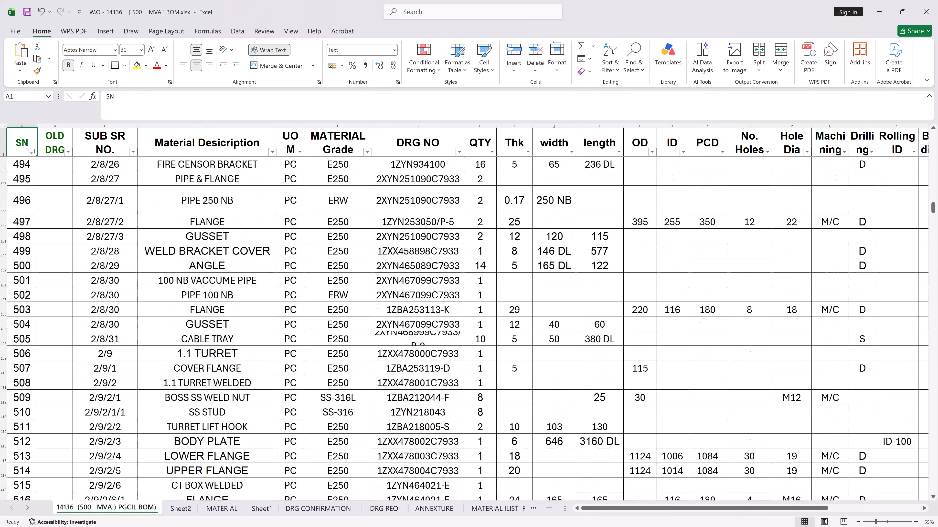
{"action": "scroll", "coordinate": [224, 286], "scroll_direction": "down", "scroll_amount": 20}
{"action": "scroll", "coordinate": [224, 286], "scroll_direction": "down", "scroll_amount": 20}
{"action": "scroll", "coordinate": [224, 286], "scroll_direction": "down", "scroll_amount": 20}
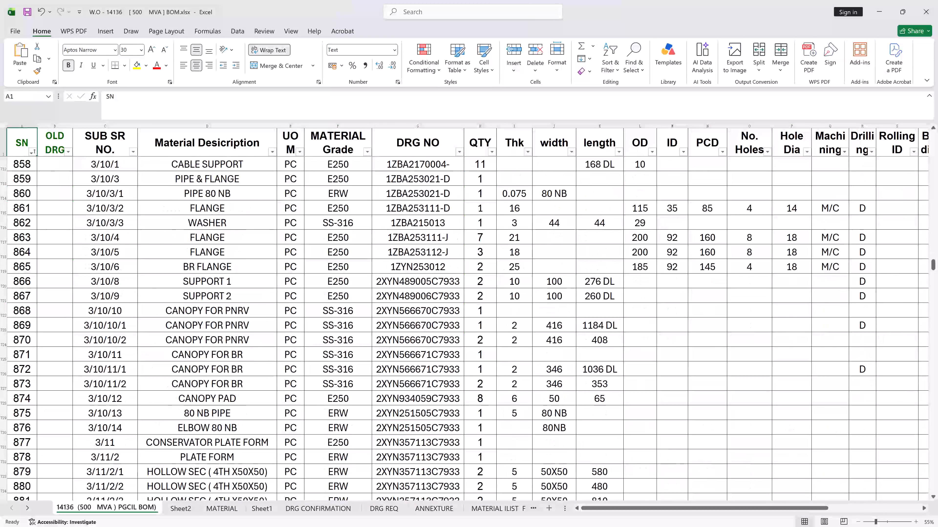
{"action": "scroll", "coordinate": [236, 311], "scroll_direction": "down", "scroll_amount": 20}
{"action": "scroll", "coordinate": [236, 311], "scroll_direction": "down", "scroll_amount": 20}
{"action": "scroll", "coordinate": [236, 311], "scroll_direction": "down", "scroll_amount": 20}
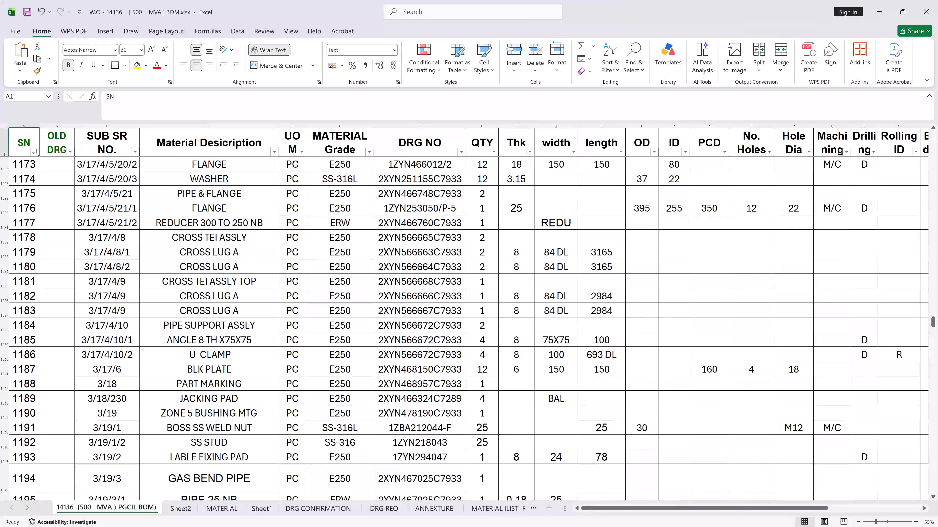
{"action": "scroll", "coordinate": [238, 306], "scroll_direction": "down", "scroll_amount": 20}
{"action": "scroll", "coordinate": [238, 306], "scroll_direction": "down", "scroll_amount": 8}
{"action": "scroll", "coordinate": [239, 304], "scroll_direction": "up", "scroll_amount": 6}
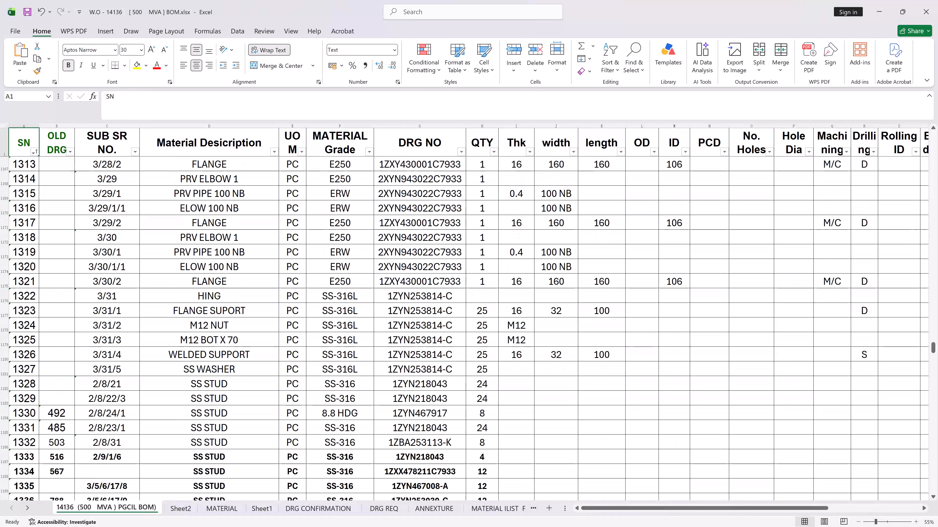
{"action": "scroll", "coordinate": [240, 304], "scroll_direction": "up", "scroll_amount": 3}
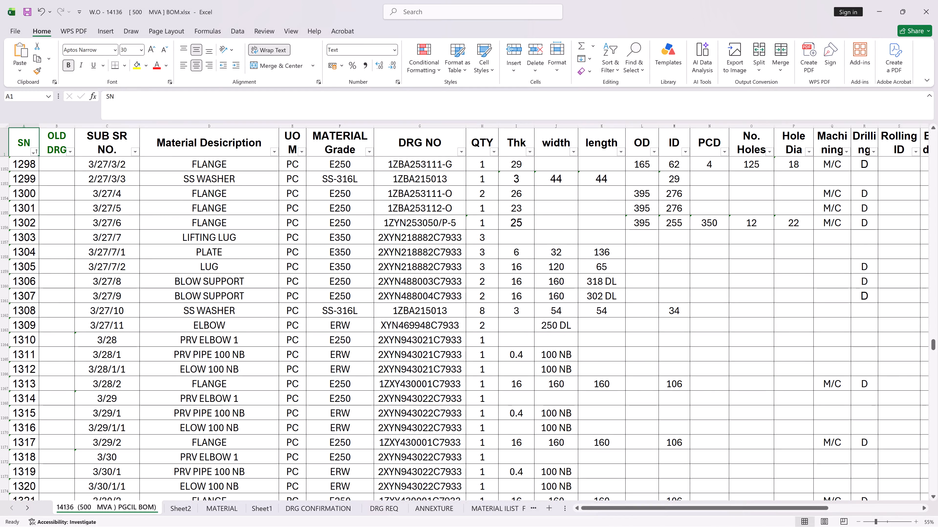
{"action": "left_click", "coordinate": [0, 220]}
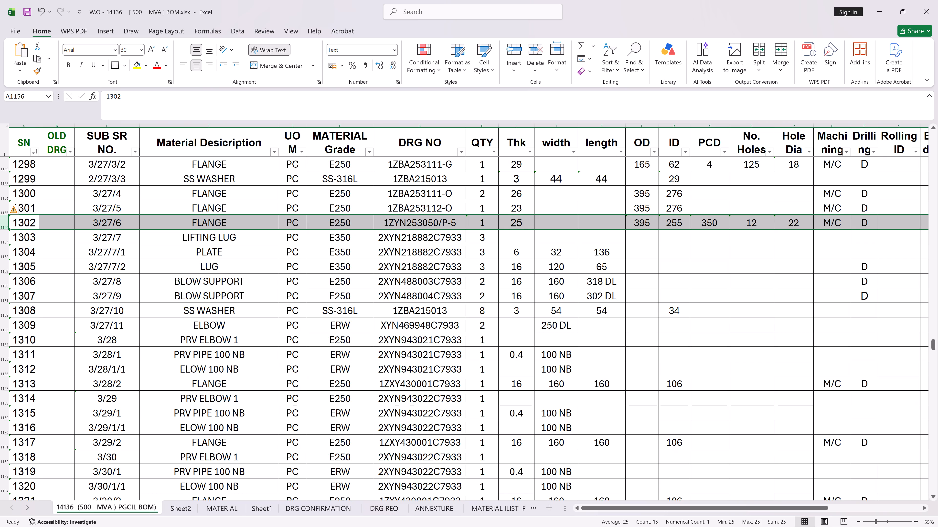
Examine the top pipe elbow items preceding SN 1302 and select the entire row of the SN 1300 flange, sub serial 3/27/4.
{"action": "scroll", "coordinate": [253, 315], "scroll_direction": "up", "scroll_amount": 2}
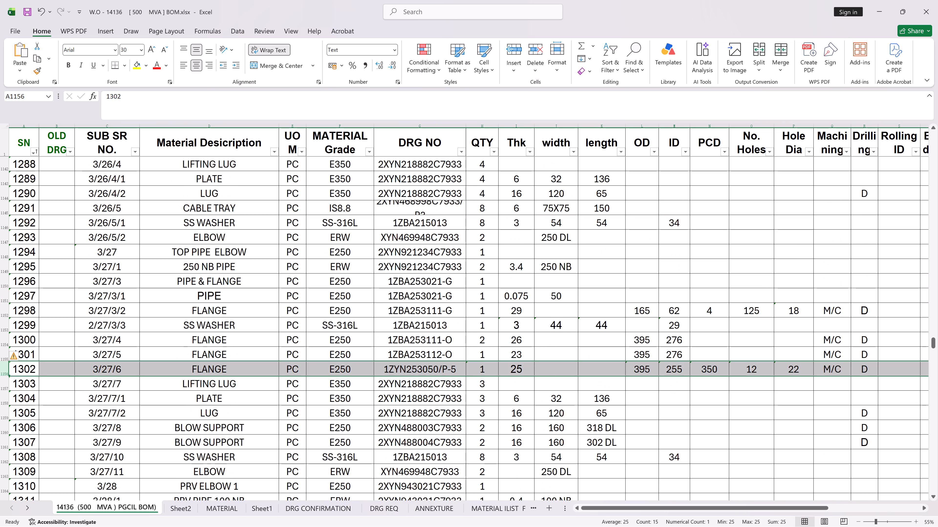
{"action": "scroll", "coordinate": [253, 315], "scroll_direction": "up", "scroll_amount": 2}
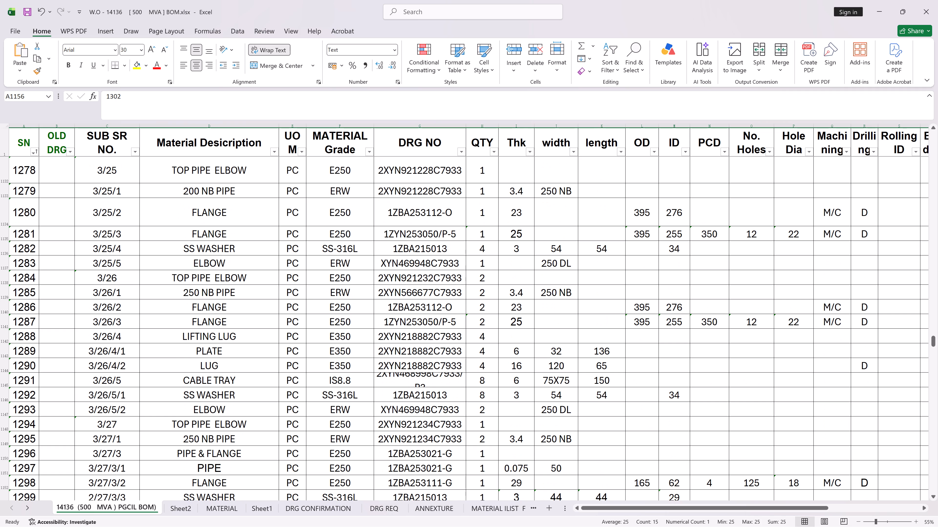
{"action": "scroll", "coordinate": [240, 236], "scroll_direction": "down", "scroll_amount": 2}
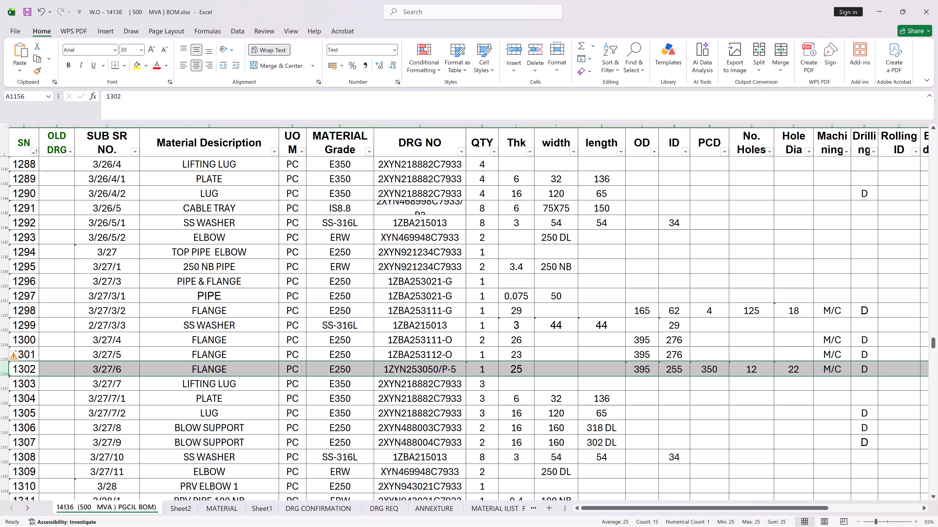
{"action": "left_click", "coordinate": [523, 341]}
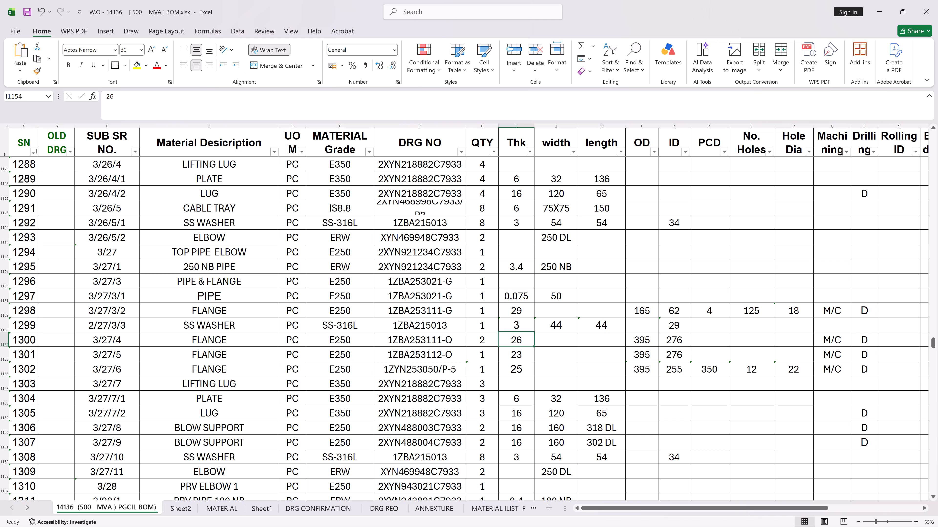
{"action": "left_click", "coordinate": [7, 337]}
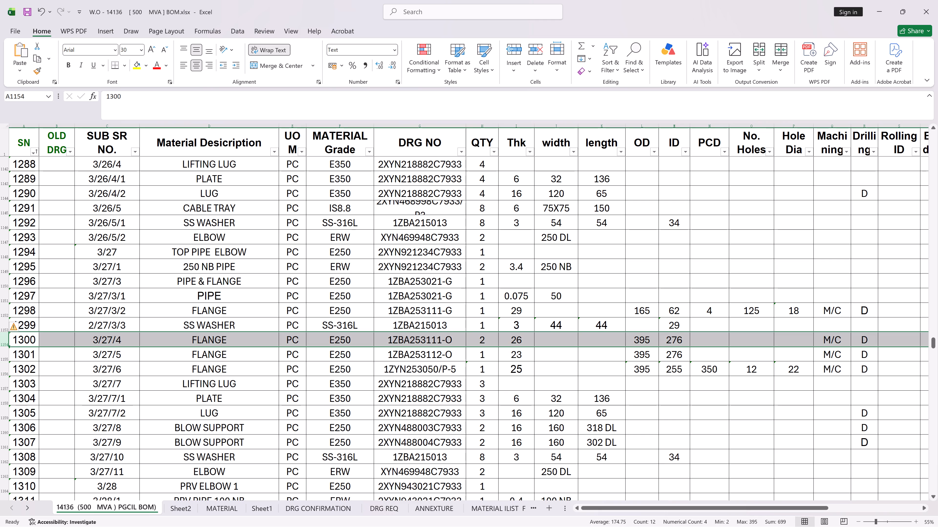
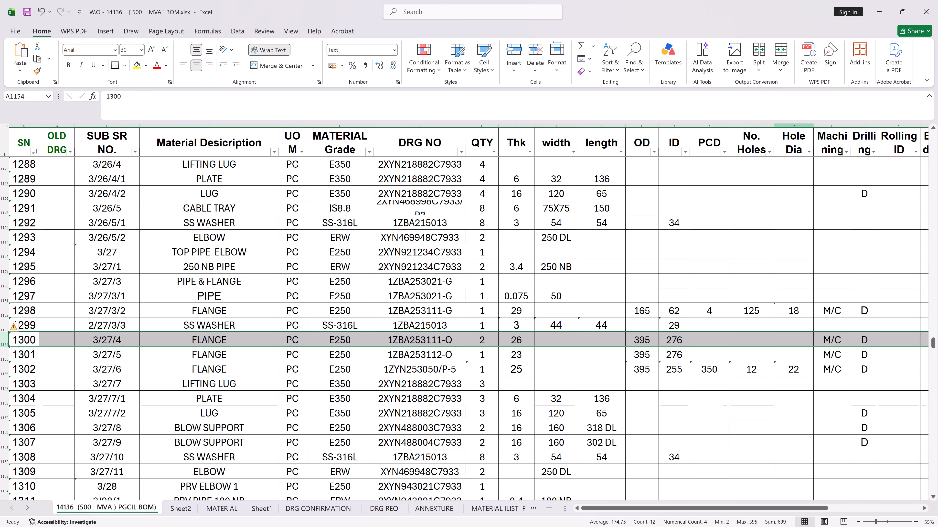
Look back through the sorted PGCIL BOM from the SN 1300 flange to SN 1 and examine the opening tank assembly items.
{"action": "scroll", "coordinate": [679, 143], "scroll_direction": "up", "scroll_amount": 6}
{"action": "scroll", "coordinate": [627, 279], "scroll_direction": "up", "scroll_amount": 20}
{"action": "scroll", "coordinate": [627, 279], "scroll_direction": "up", "scroll_amount": 2}
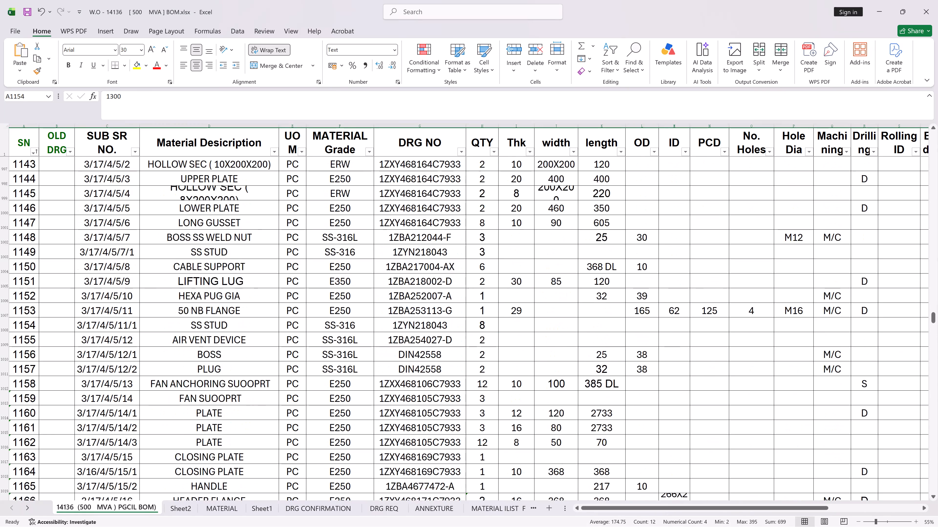
{"action": "scroll", "coordinate": [627, 279], "scroll_direction": "up", "scroll_amount": 20}
{"action": "scroll", "coordinate": [627, 279], "scroll_direction": "up", "scroll_amount": 20}
{"action": "scroll", "coordinate": [627, 279], "scroll_direction": "up", "scroll_amount": 5}
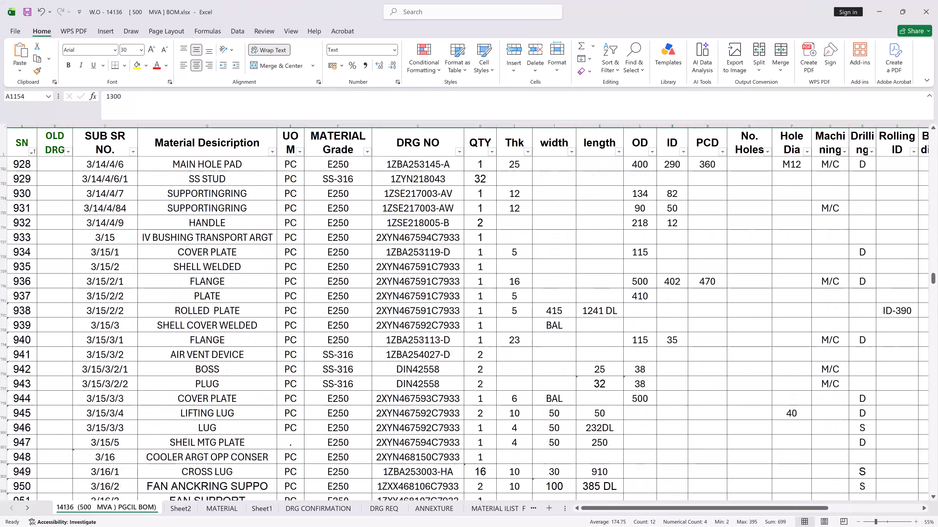
{"action": "scroll", "coordinate": [627, 279], "scroll_direction": "up", "scroll_amount": 20}
{"action": "scroll", "coordinate": [627, 279], "scroll_direction": "up", "scroll_amount": 20}
{"action": "scroll", "coordinate": [627, 279], "scroll_direction": "up", "scroll_amount": 4}
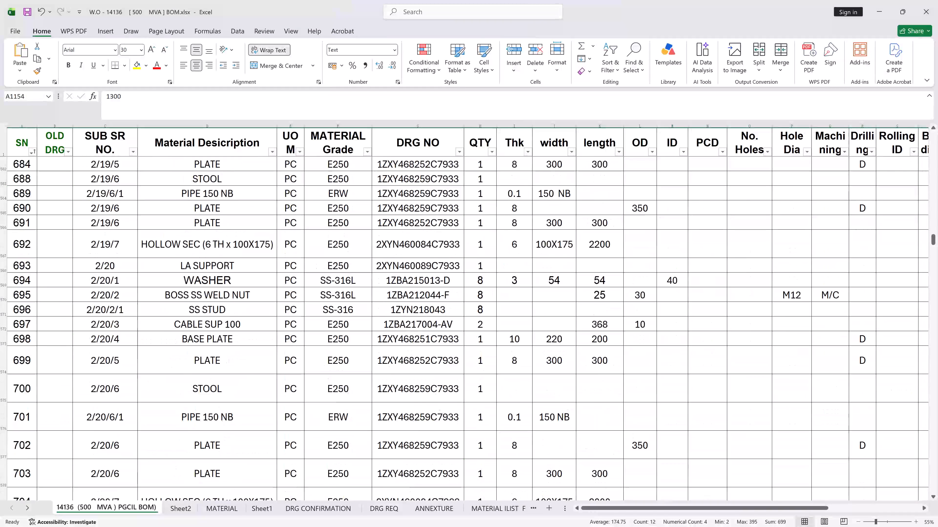
{"action": "scroll", "coordinate": [627, 279], "scroll_direction": "up", "scroll_amount": 20}
{"action": "scroll", "coordinate": [627, 279], "scroll_direction": "up", "scroll_amount": 19}
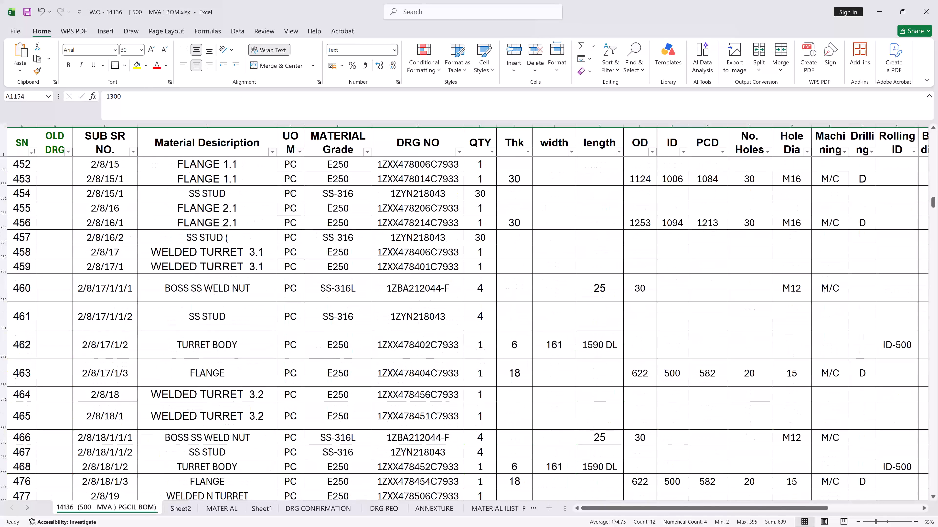
{"action": "scroll", "coordinate": [627, 279], "scroll_direction": "up", "scroll_amount": 3}
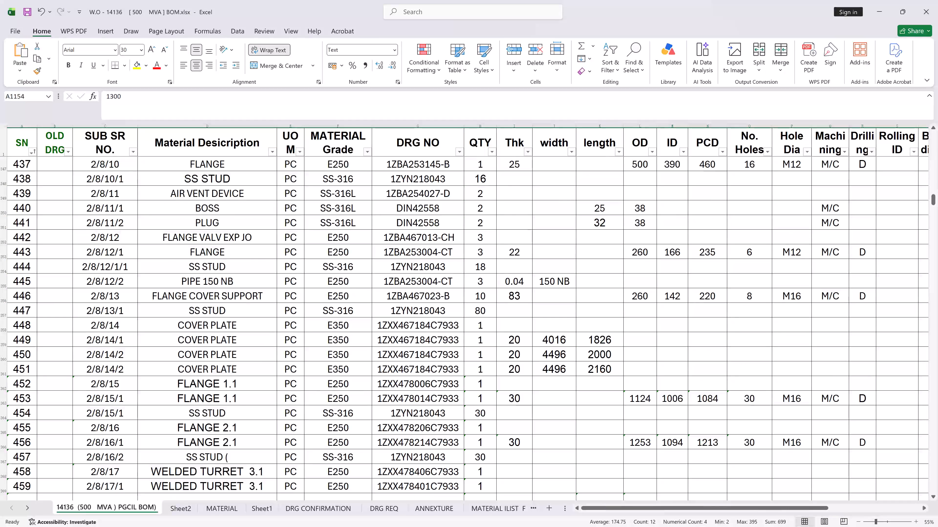
{"action": "scroll", "coordinate": [627, 279], "scroll_direction": "up", "scroll_amount": 2}
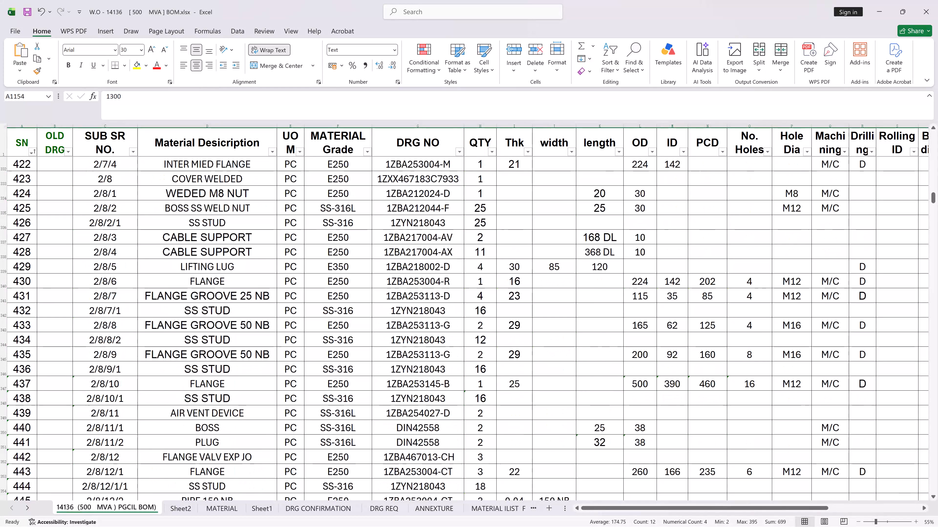
{"action": "scroll", "coordinate": [627, 279], "scroll_direction": "up", "scroll_amount": 20}
{"action": "scroll", "coordinate": [627, 279], "scroll_direction": "up", "scroll_amount": 15}
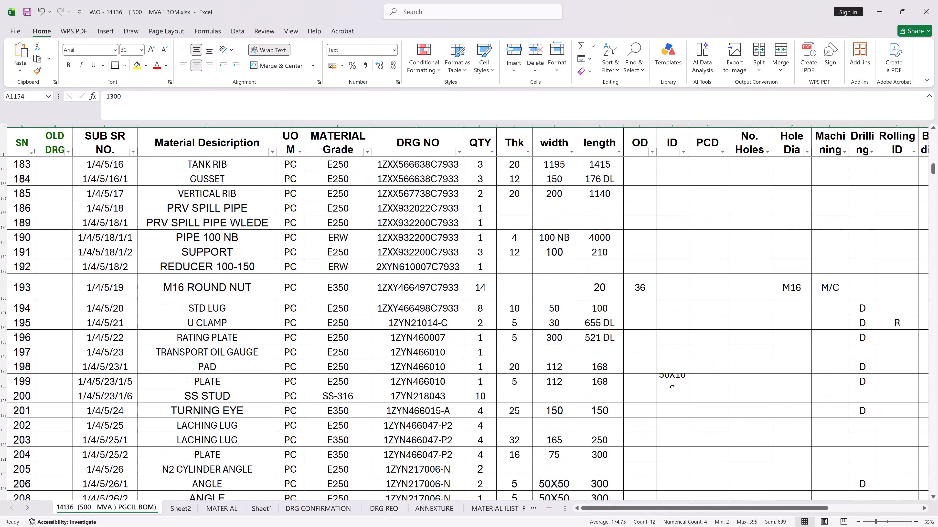
{"action": "scroll", "coordinate": [627, 279], "scroll_direction": "up", "scroll_amount": 20}
{"action": "scroll", "coordinate": [627, 279], "scroll_direction": "up", "scroll_amount": 15}
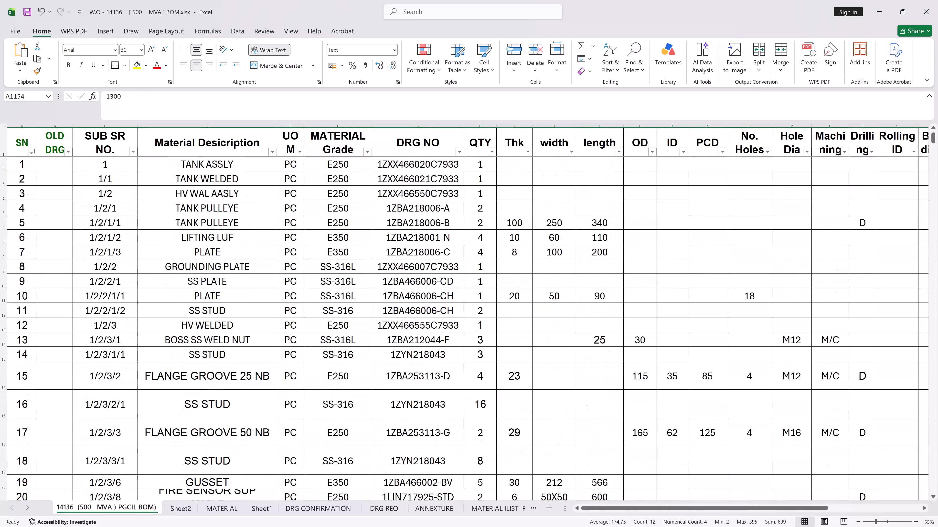
{"action": "scroll", "coordinate": [627, 279], "scroll_direction": "up", "scroll_amount": 1}
{"action": "scroll", "coordinate": [627, 279], "scroll_direction": "down", "scroll_amount": 20}
{"action": "scroll", "coordinate": [627, 279], "scroll_direction": "down", "scroll_amount": 5}
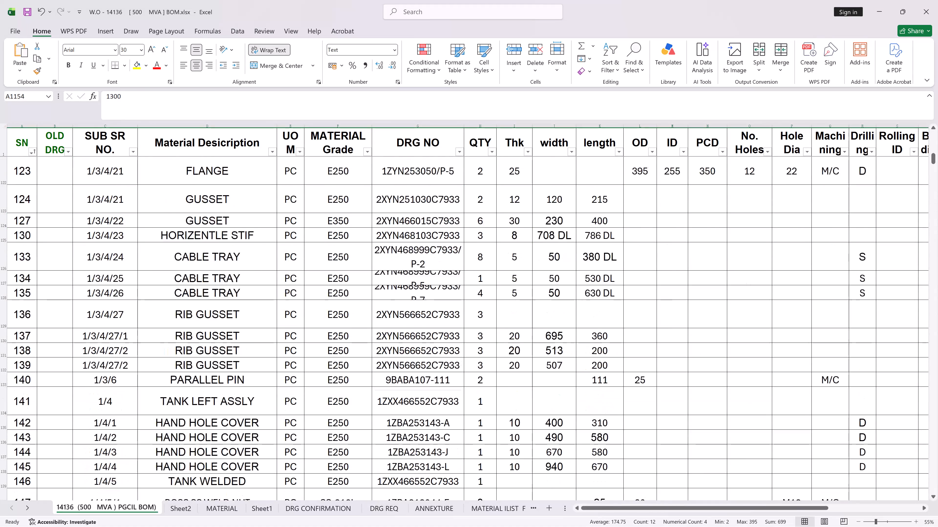
{"action": "scroll", "coordinate": [521, 335], "scroll_direction": "down", "scroll_amount": 10}
{"action": "scroll", "coordinate": [678, 295], "scroll_direction": "up", "scroll_amount": 4}
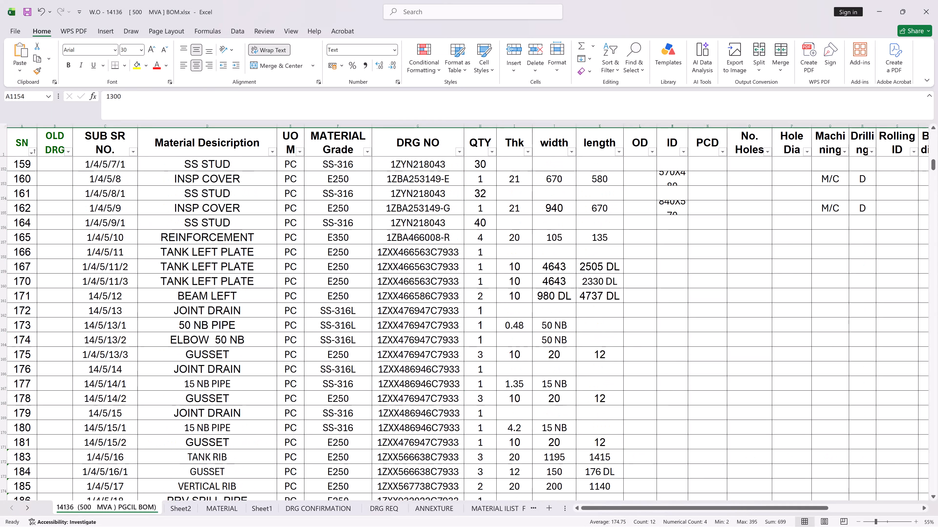
{"action": "scroll", "coordinate": [678, 295], "scroll_direction": "up", "scroll_amount": 20}
{"action": "scroll", "coordinate": [678, 295], "scroll_direction": "up", "scroll_amount": 15}
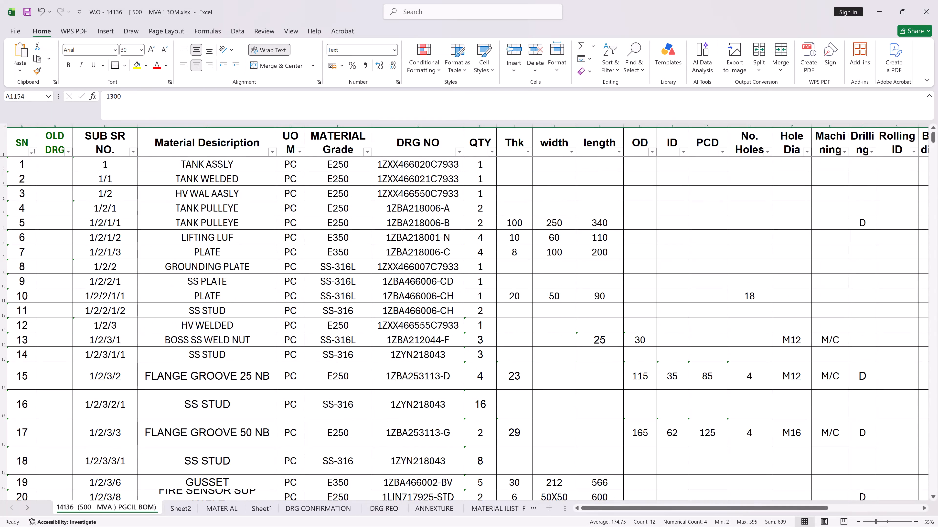
{"action": "scroll", "coordinate": [678, 295], "scroll_direction": "up", "scroll_amount": 1}
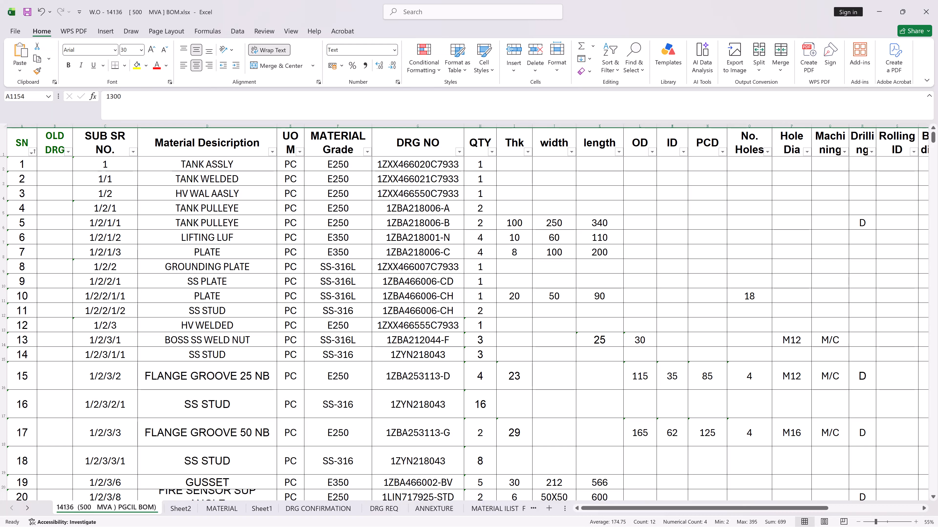
{"action": "scroll", "coordinate": [679, 294], "scroll_direction": "down", "scroll_amount": 4}
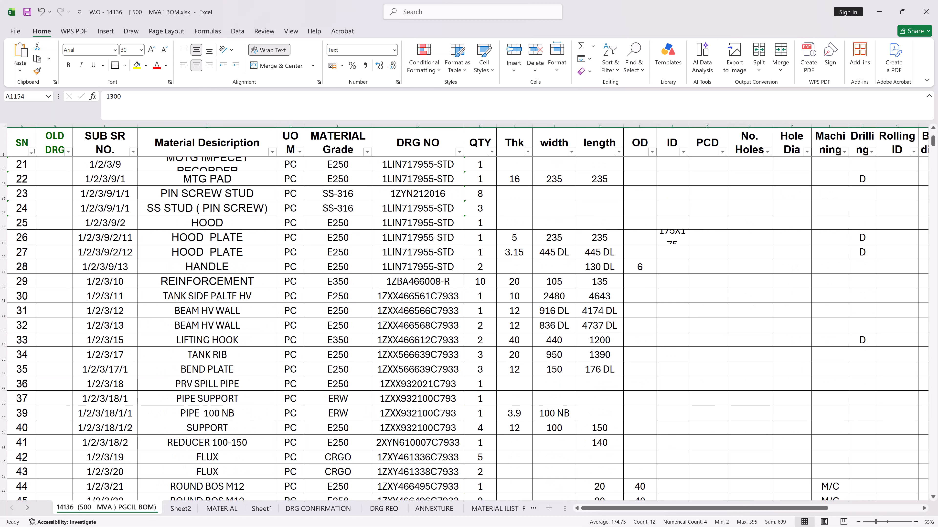
{"action": "scroll", "coordinate": [680, 295], "scroll_direction": "down", "scroll_amount": 4}
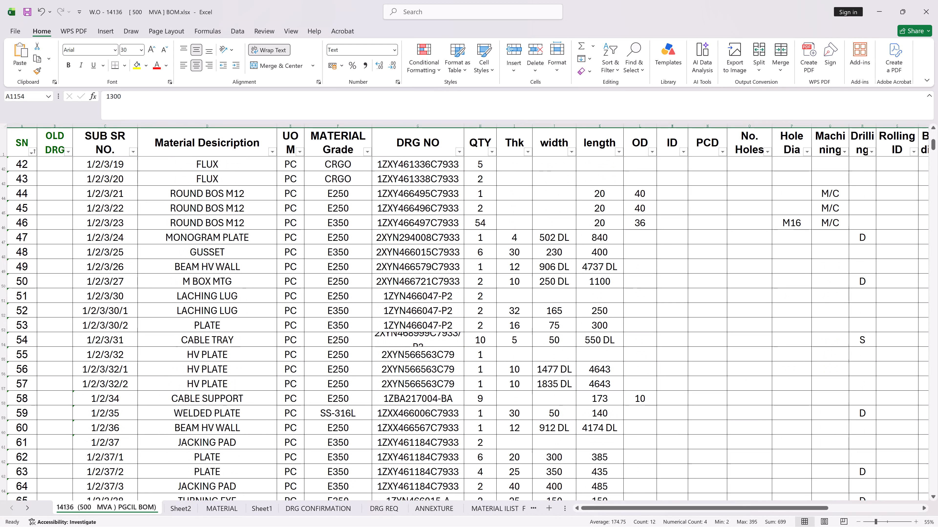
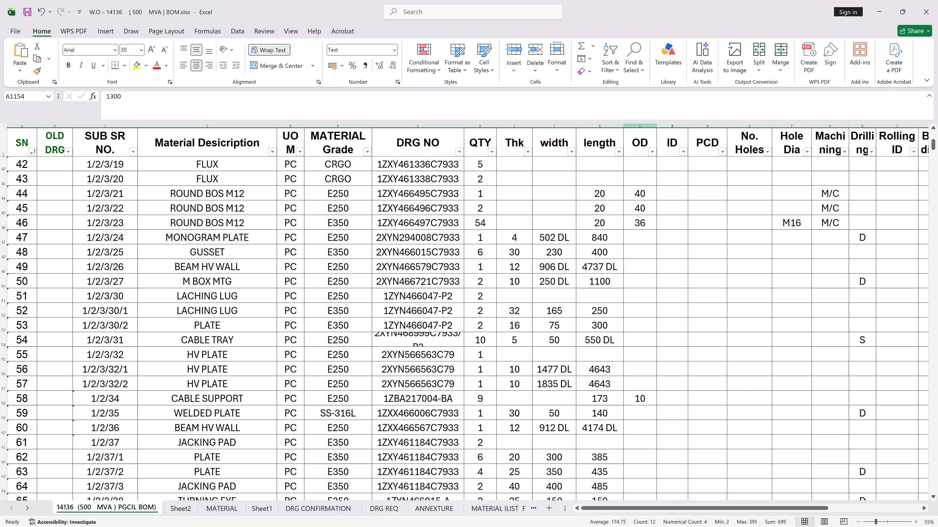
Put away the 14136 BOM workbook and save the #-SAP PROCESS workbook with the routing group cell for SL NO. 99 selected.
{"action": "left_click", "coordinate": [882, 11]}
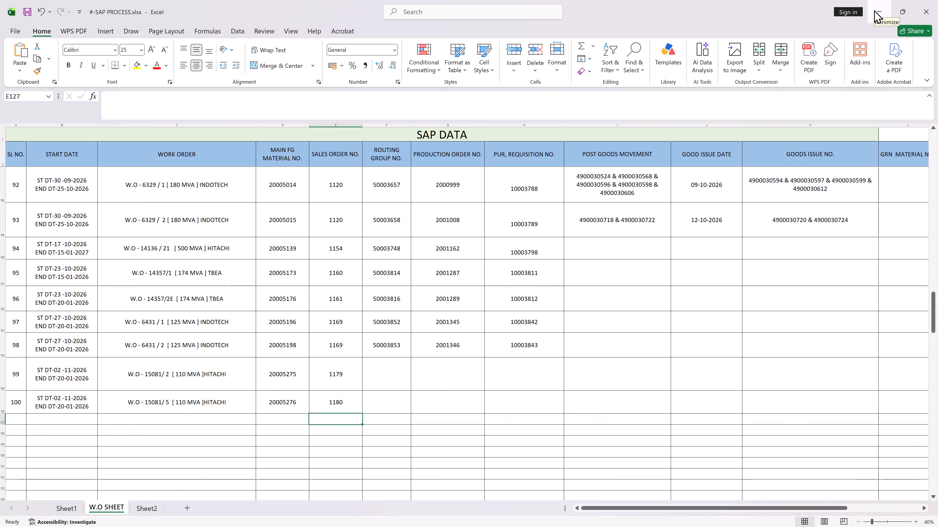
{"action": "left_click", "coordinate": [400, 378]}
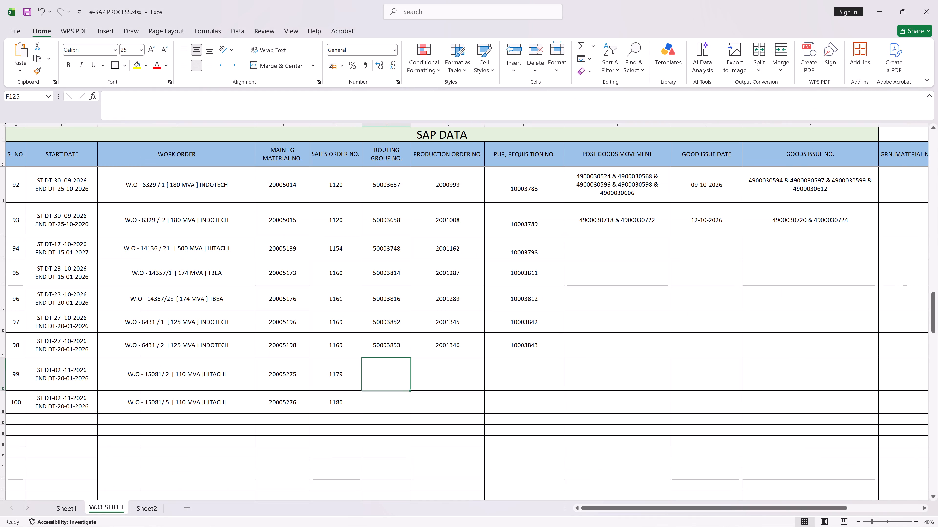
{"action": "triple_click", "coordinate": [30, 16]}
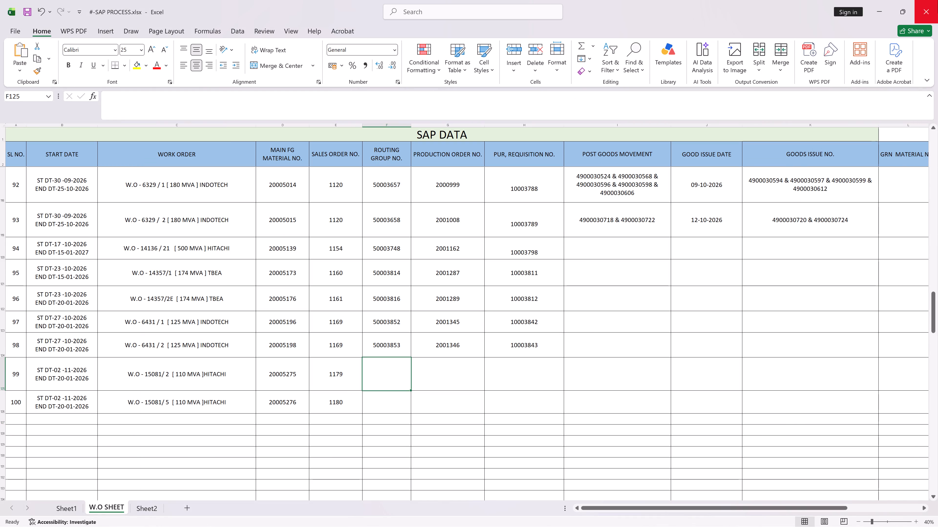
Minimize the #-SAP PROCESS workbook and close the W.O - 14136 [ 500 MVA ] ABB folder window.
{"action": "left_click", "coordinate": [883, 1]}
{"action": "left_click", "coordinate": [937, 0]}
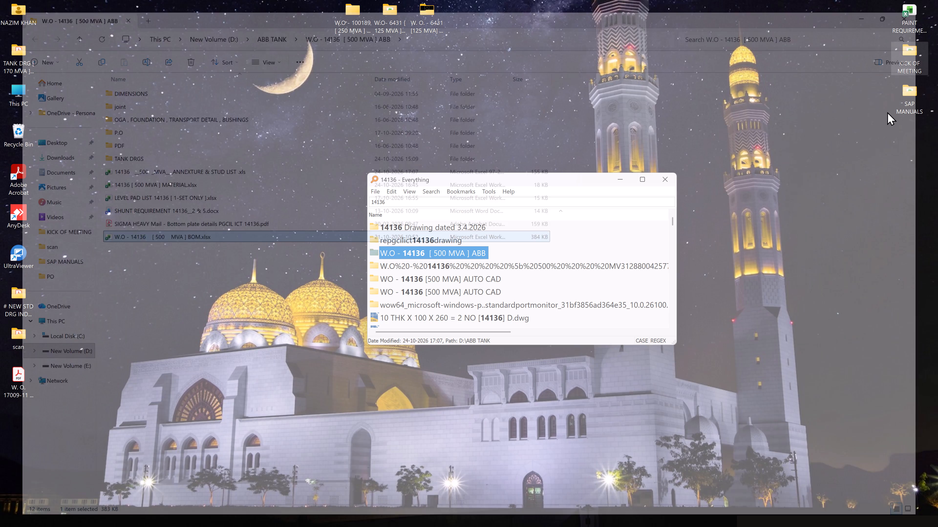
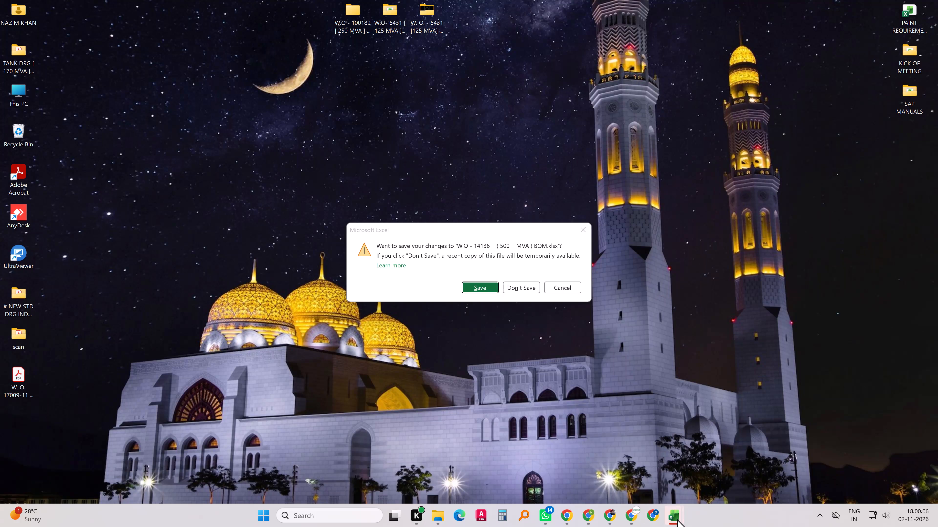
Switch back to the minimized #-SAP PROCESS workbook in Excel.
{"action": "left_click", "coordinate": [677, 519]}
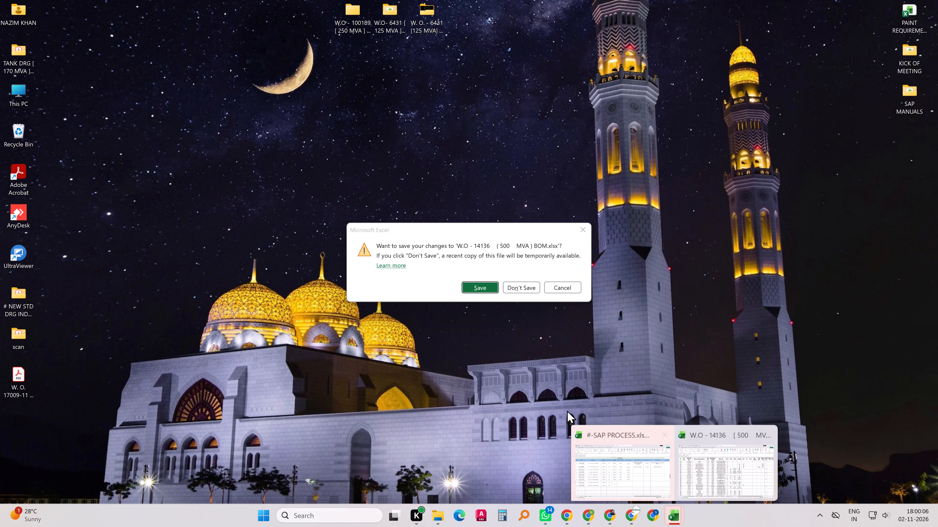
{"action": "left_click", "coordinate": [629, 469]}
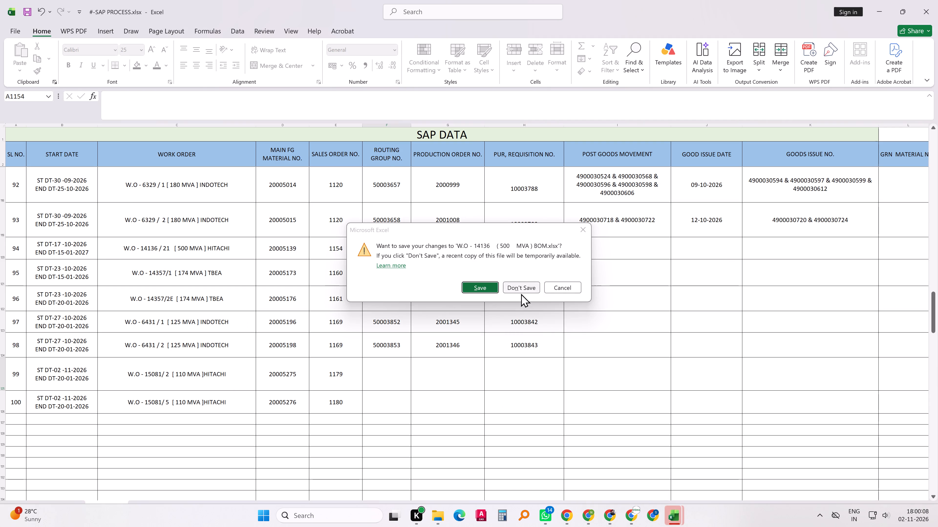
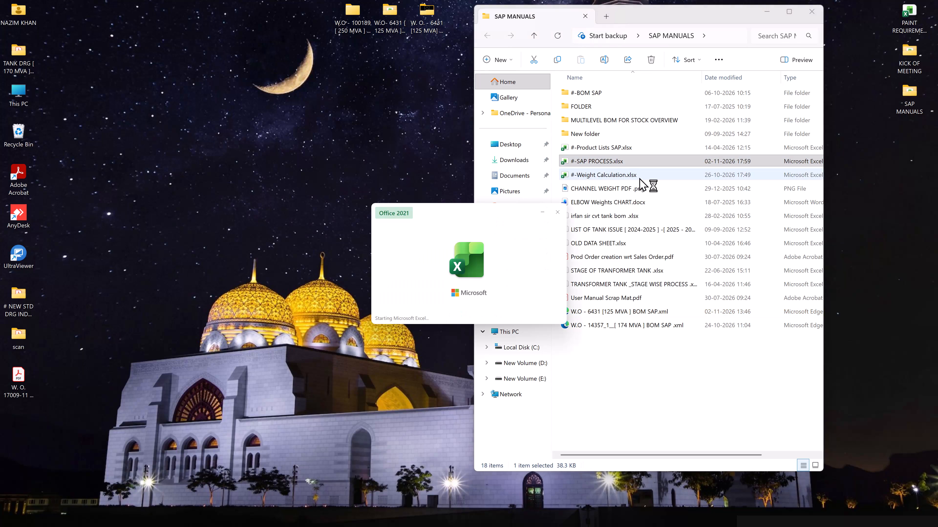
Close the #-SAP PROCESS workbook in Excel.
{"action": "left_click", "coordinate": [937, 0]}
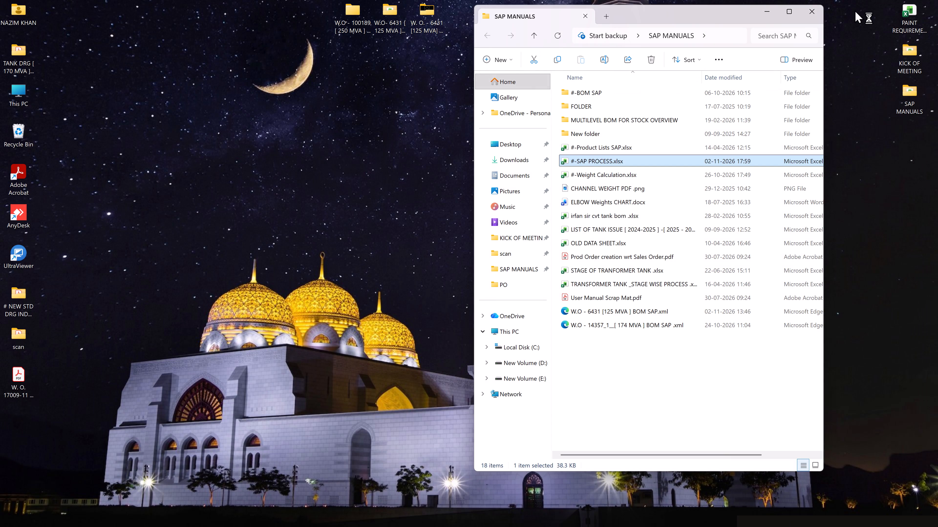